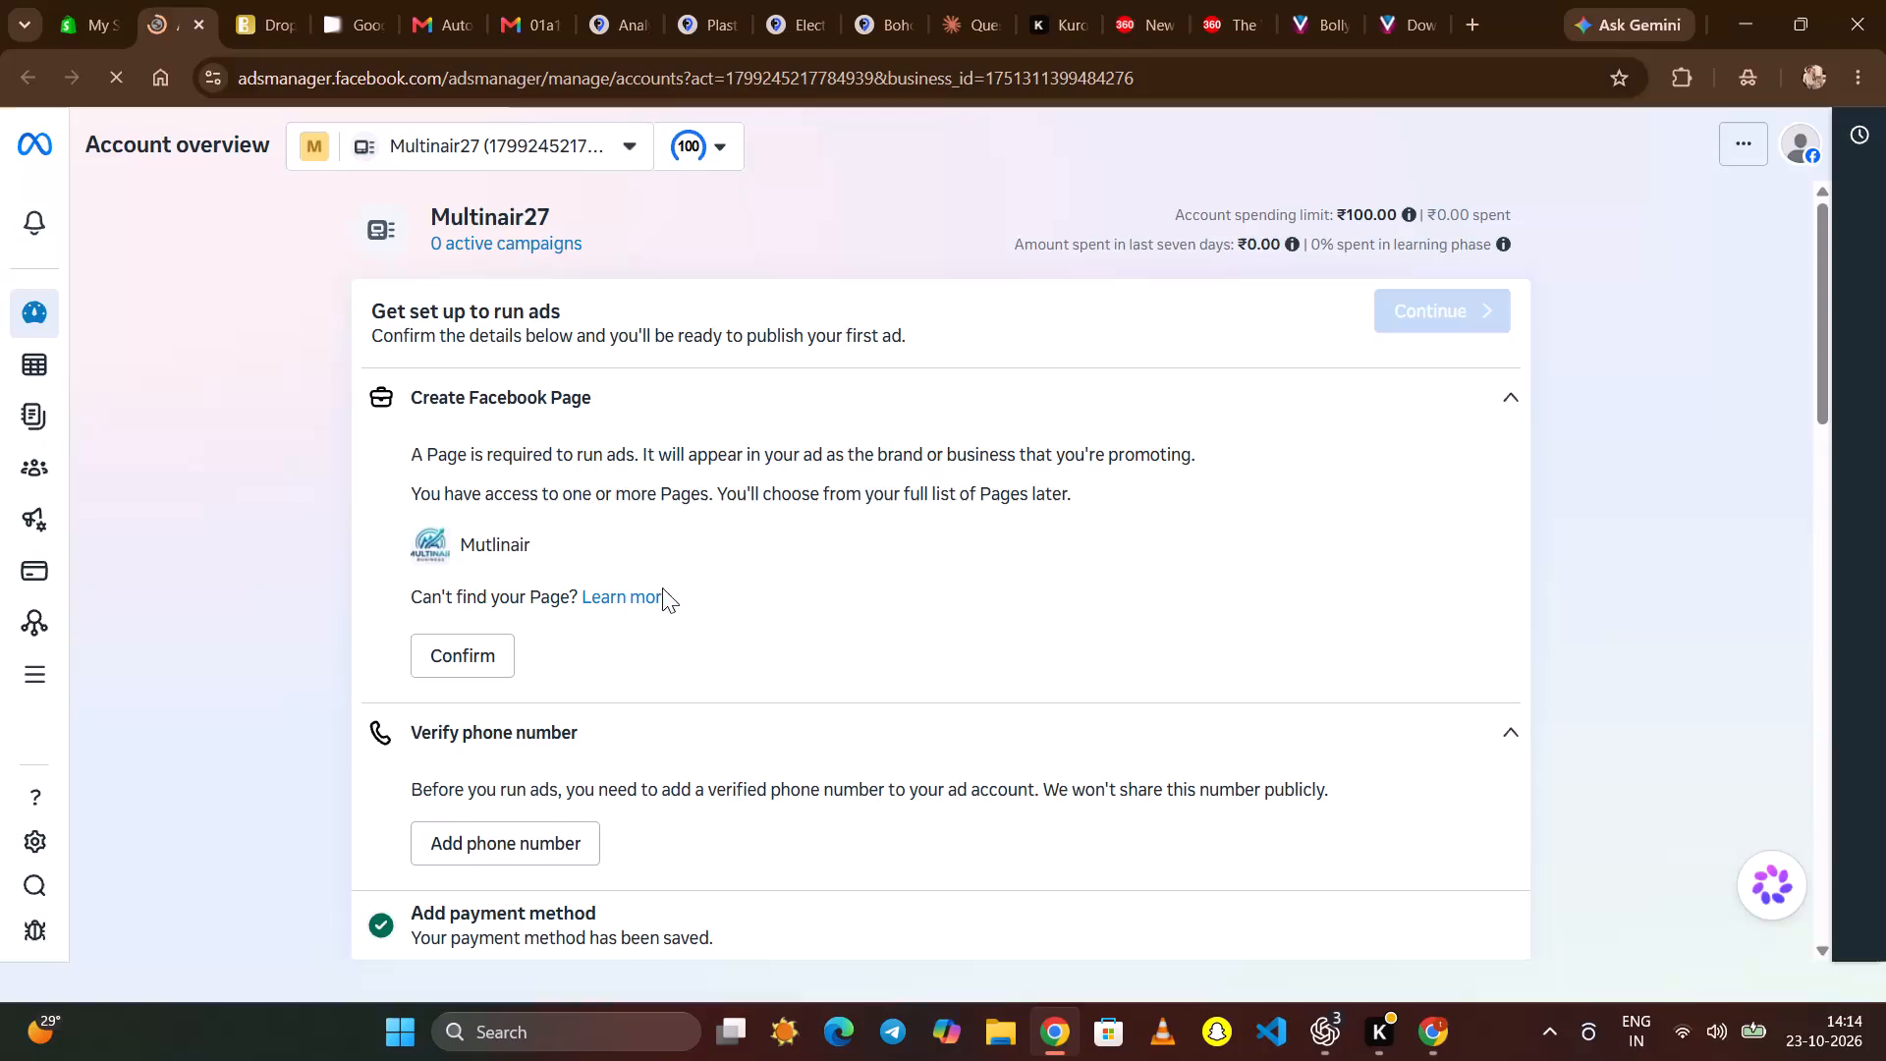
Confirm the Mutlinair Facebook Page as the Page for running ads from the Multinair27 ad account.
{"action": "left_click", "coordinate": [462, 651]}
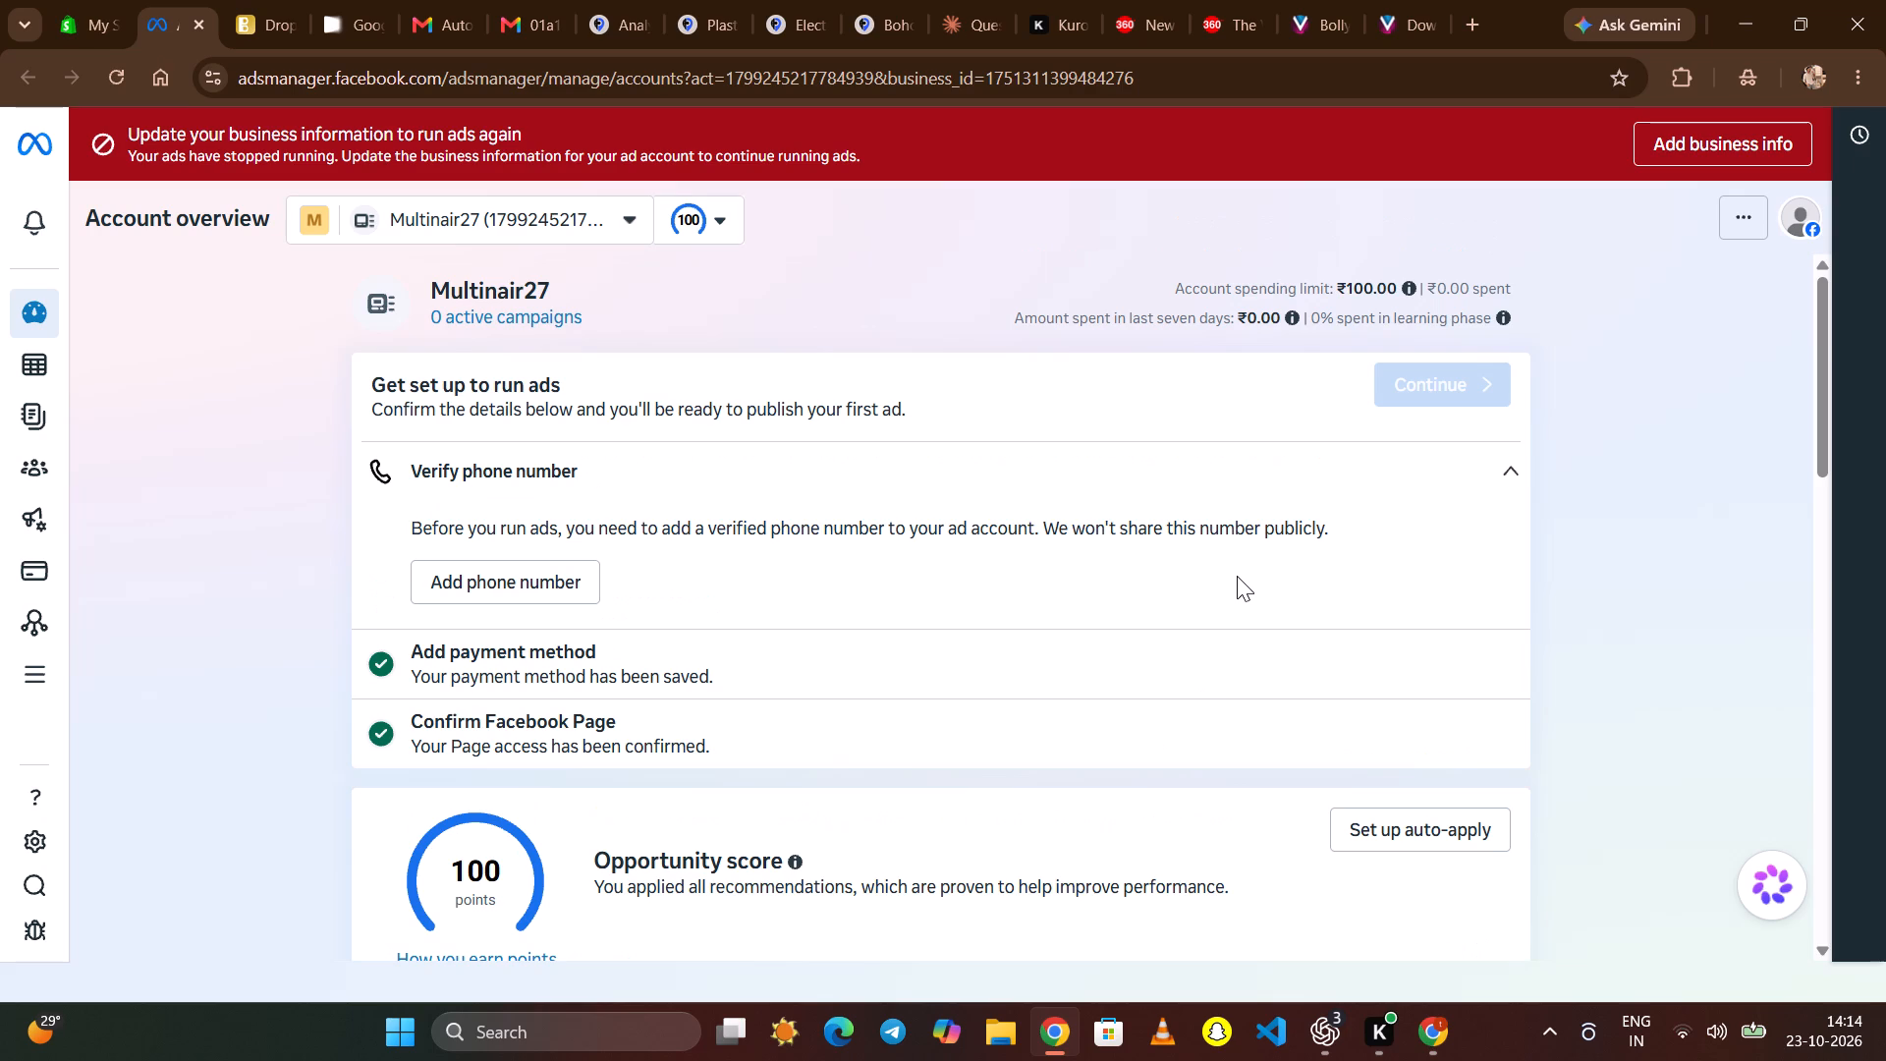
Examine the rest of the account overview, including setup status, opportunity score, recommendations and outstanding tasks.
{"action": "scroll", "coordinate": [1237, 576], "scroll_direction": "down", "scroll_amount": 2}
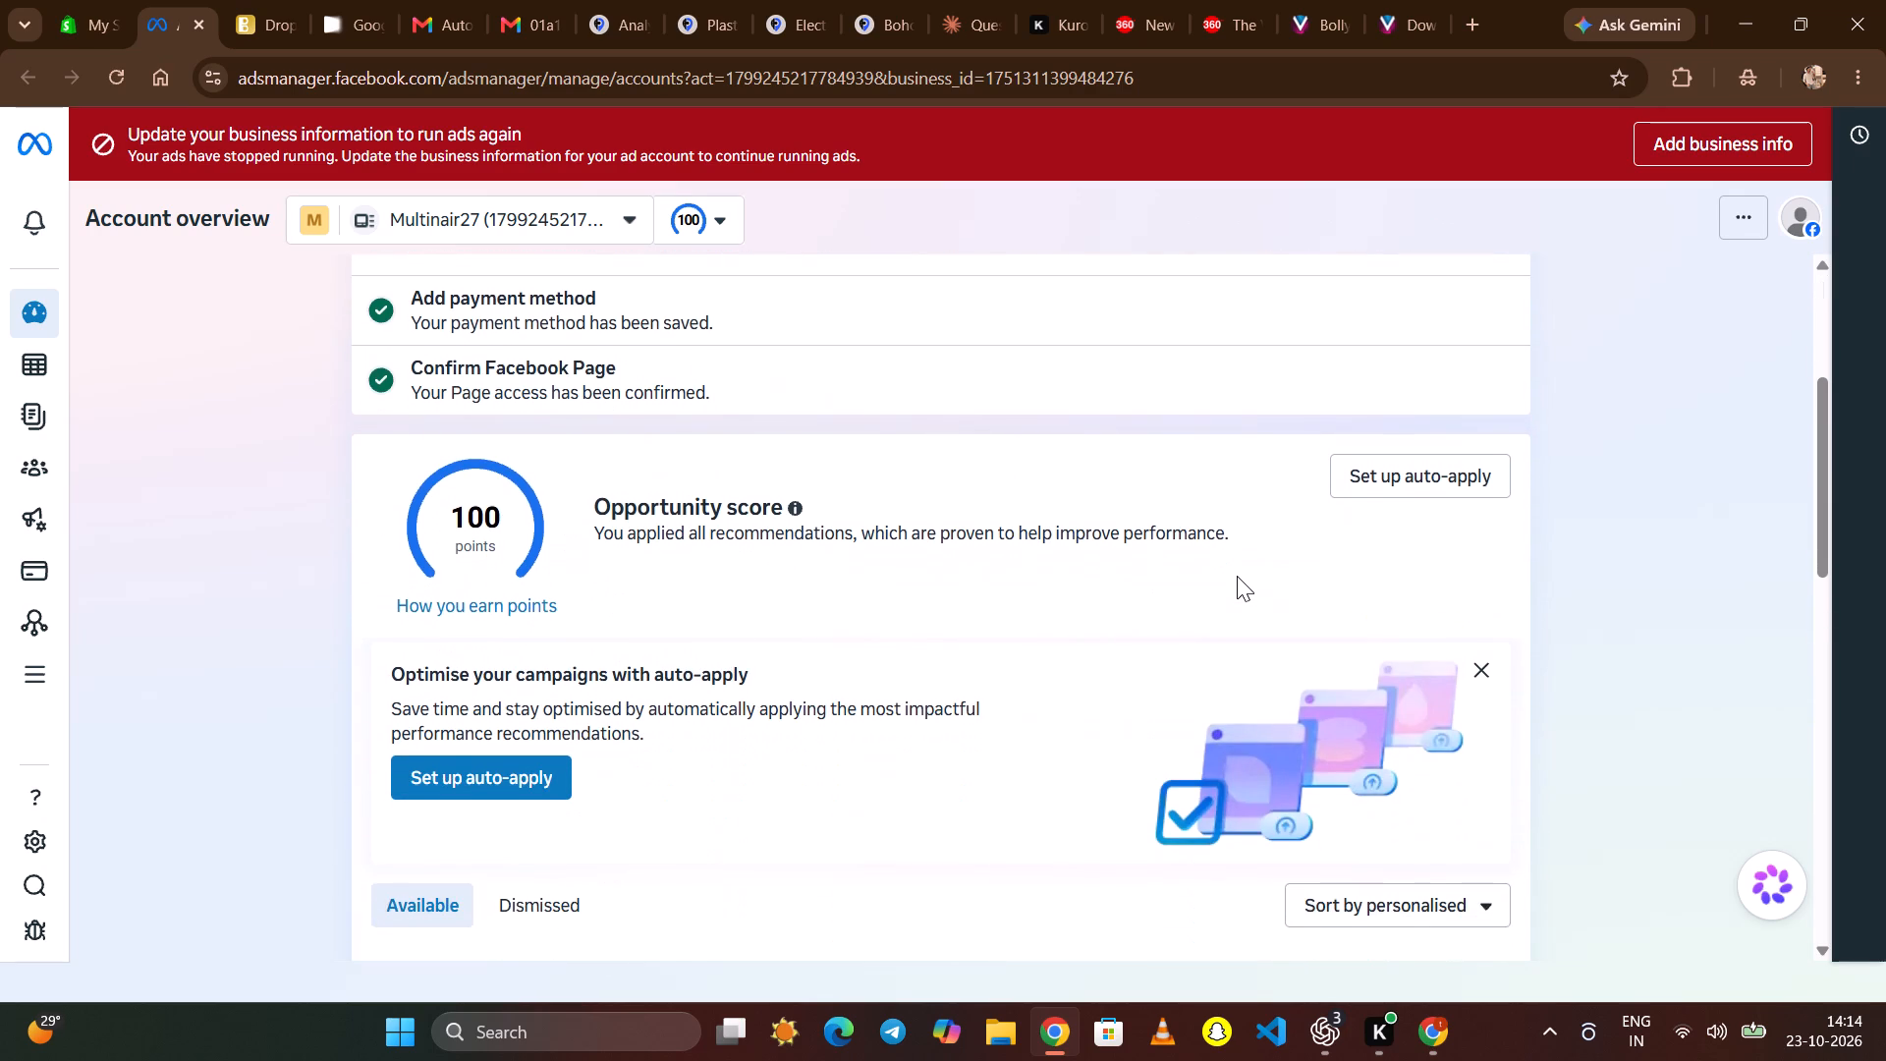
{"action": "scroll", "coordinate": [1237, 576], "scroll_direction": "down", "scroll_amount": 2}
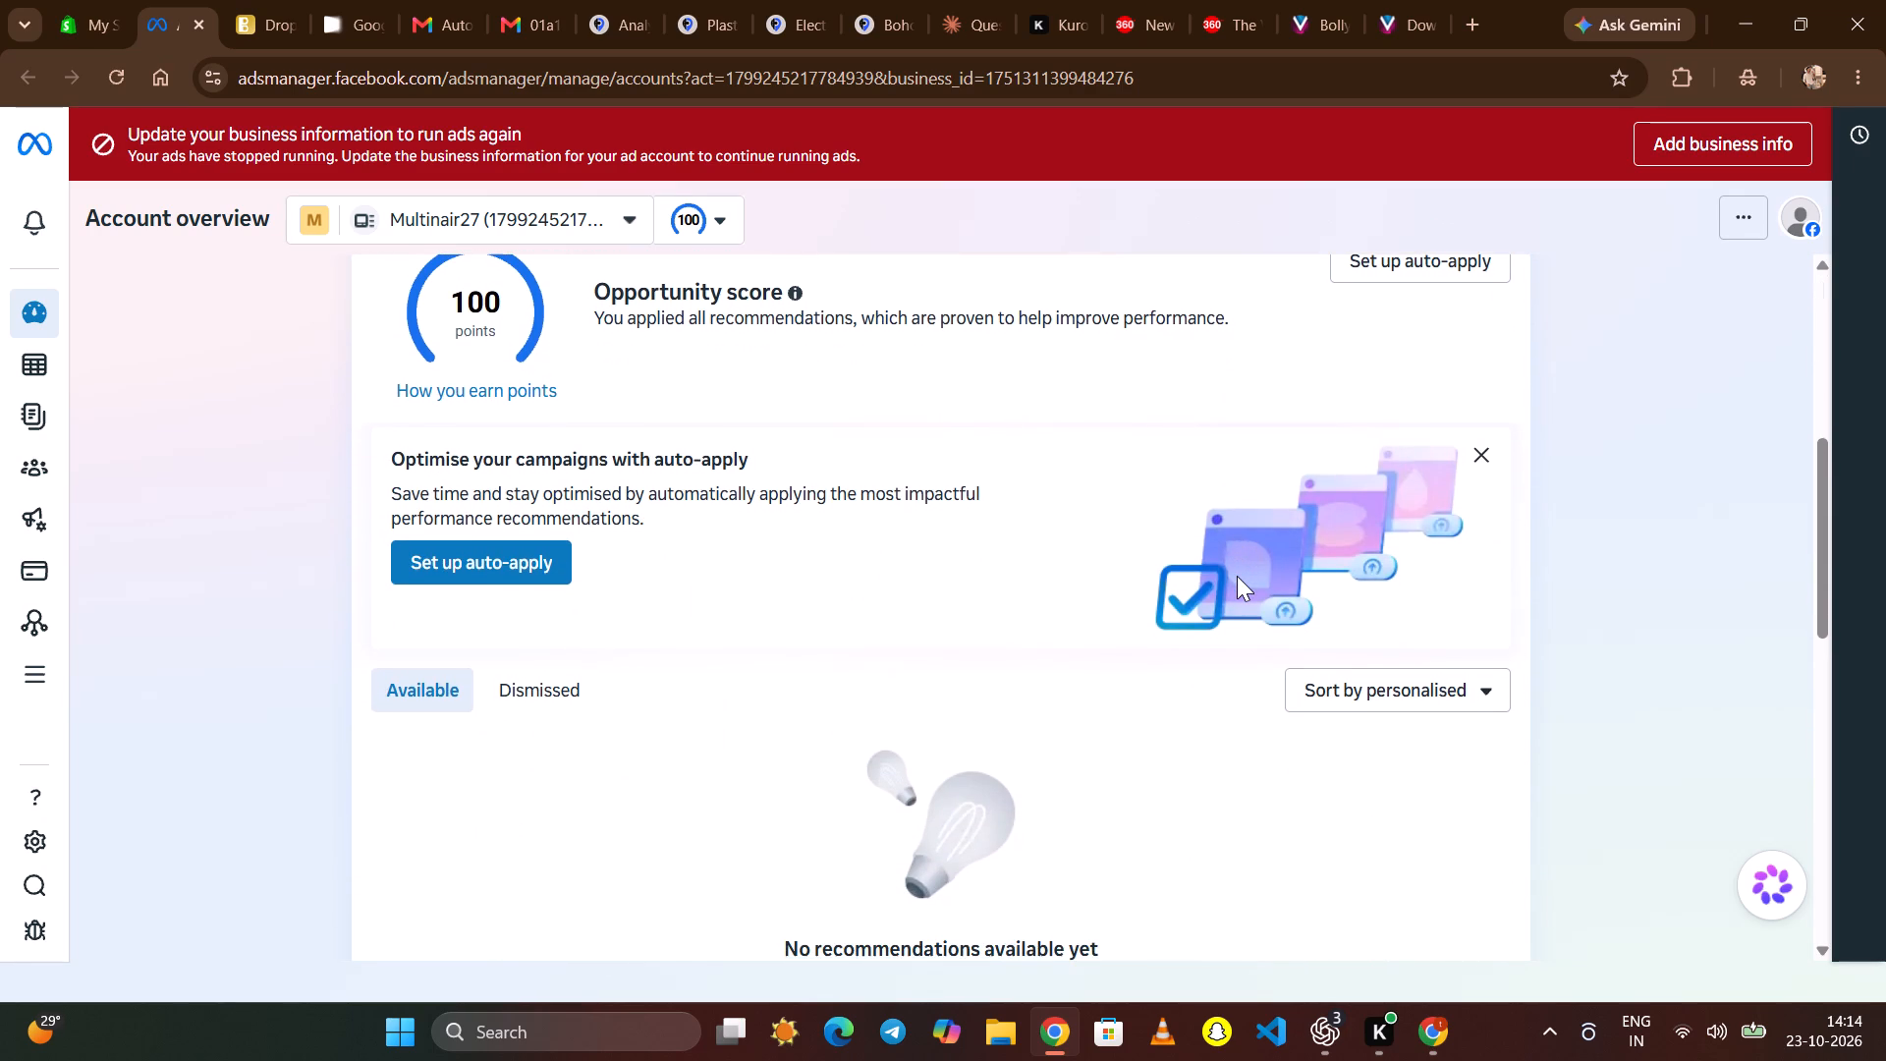
{"action": "scroll", "coordinate": [1237, 576], "scroll_direction": "down", "scroll_amount": 3}
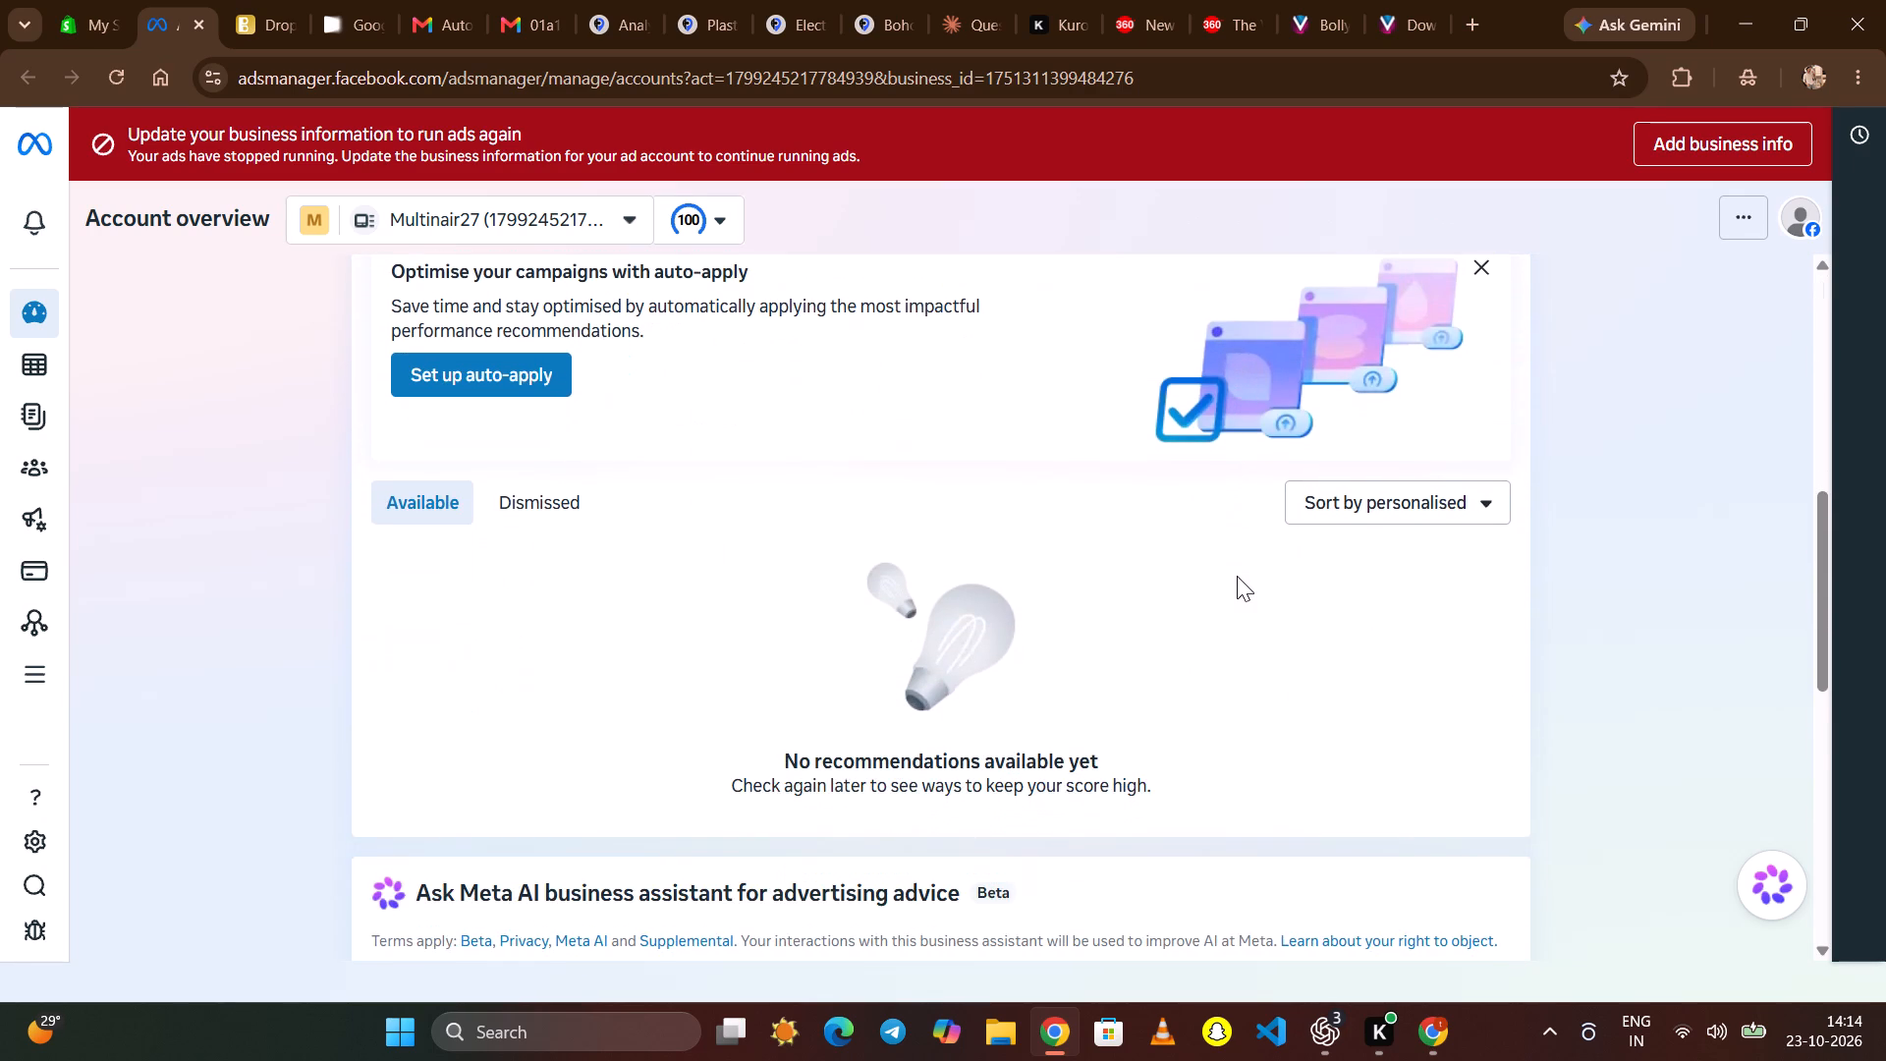
{"action": "scroll", "coordinate": [1237, 576], "scroll_direction": "down", "scroll_amount": 3}
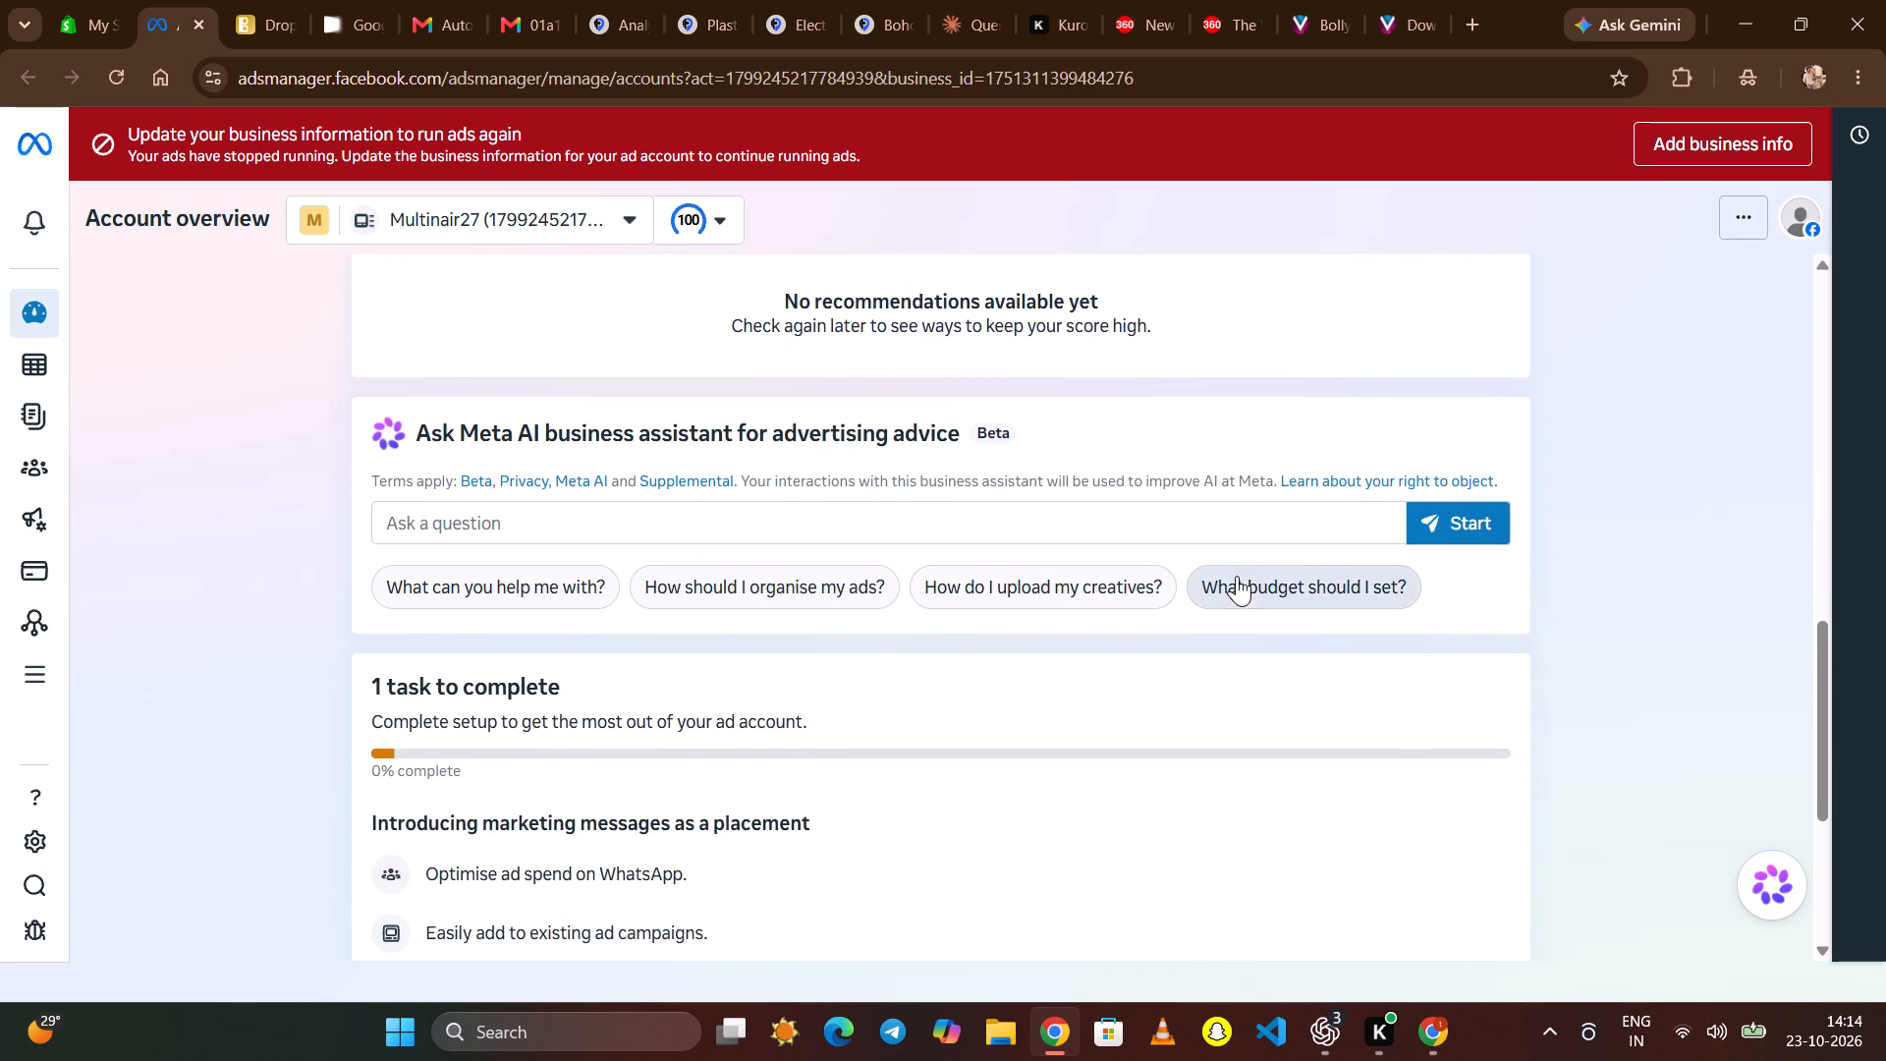
{"action": "scroll", "coordinate": [1237, 576], "scroll_direction": "down", "scroll_amount": 2}
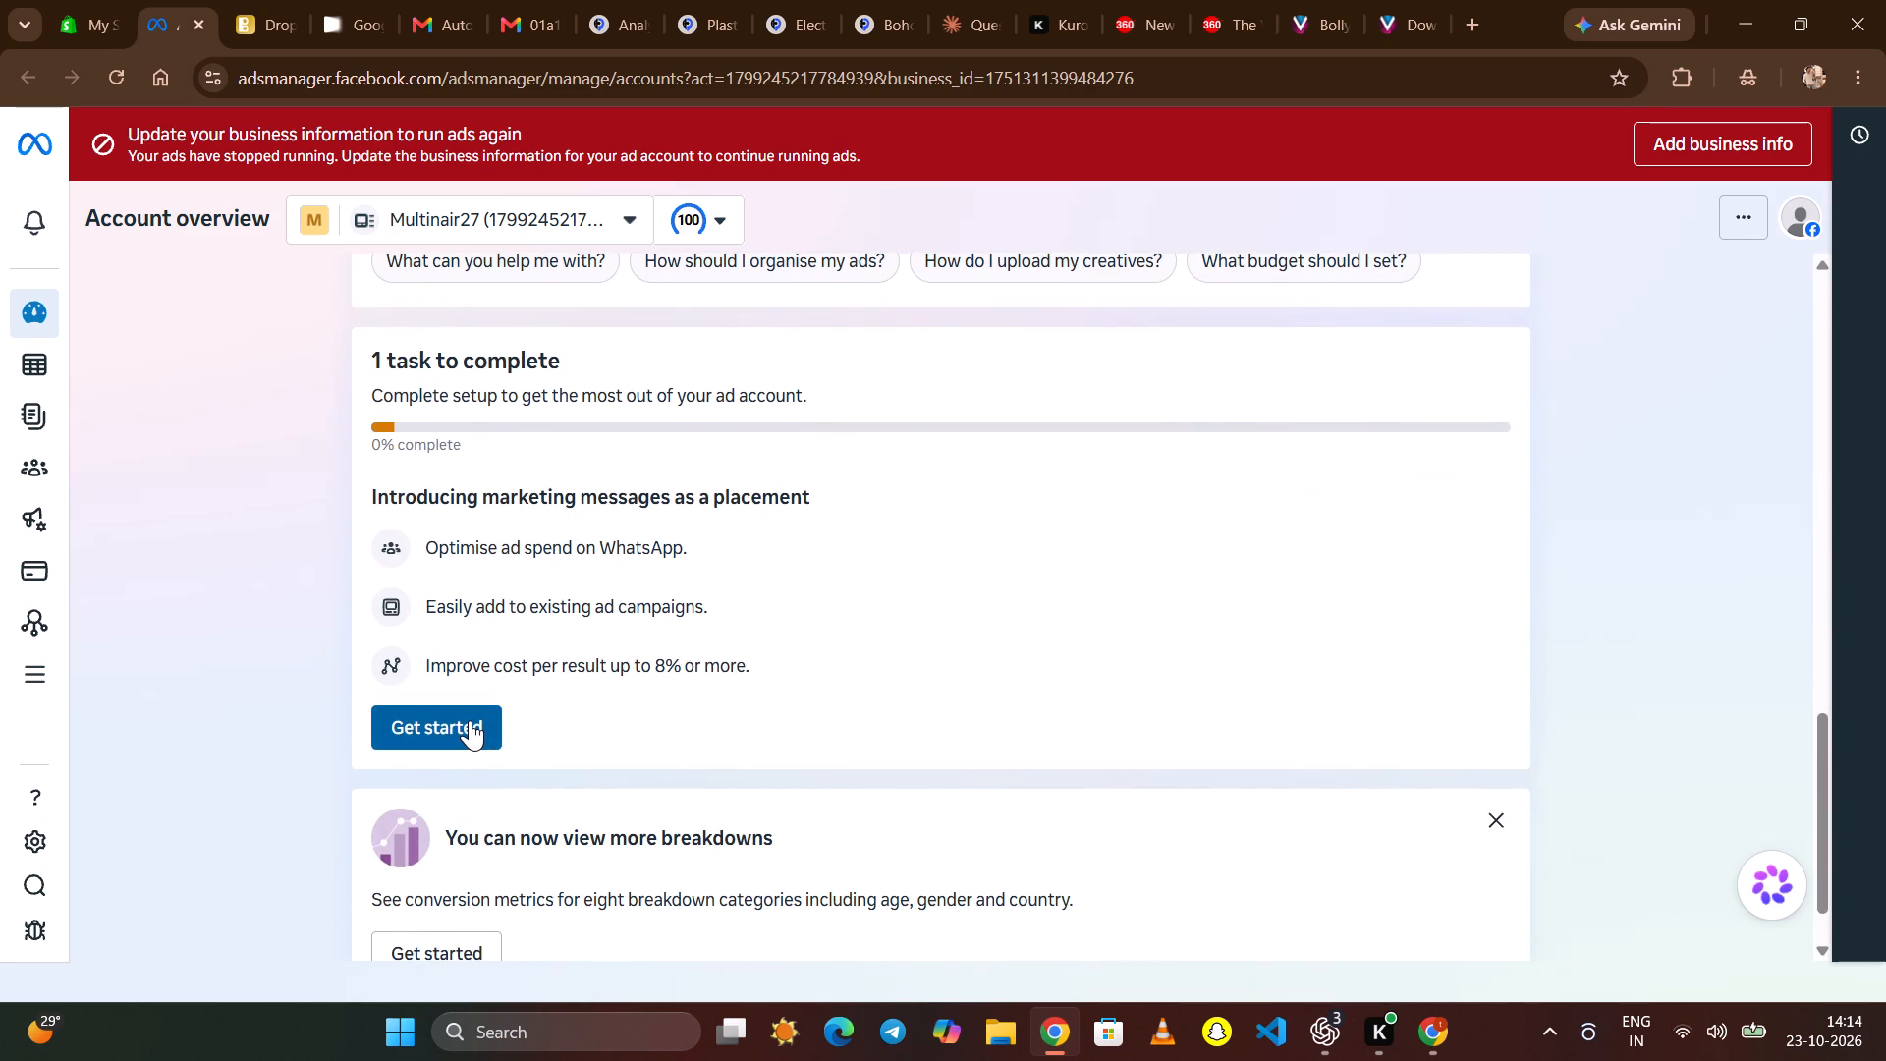
{"action": "scroll", "coordinate": [470, 720], "scroll_direction": "down", "scroll_amount": 1}
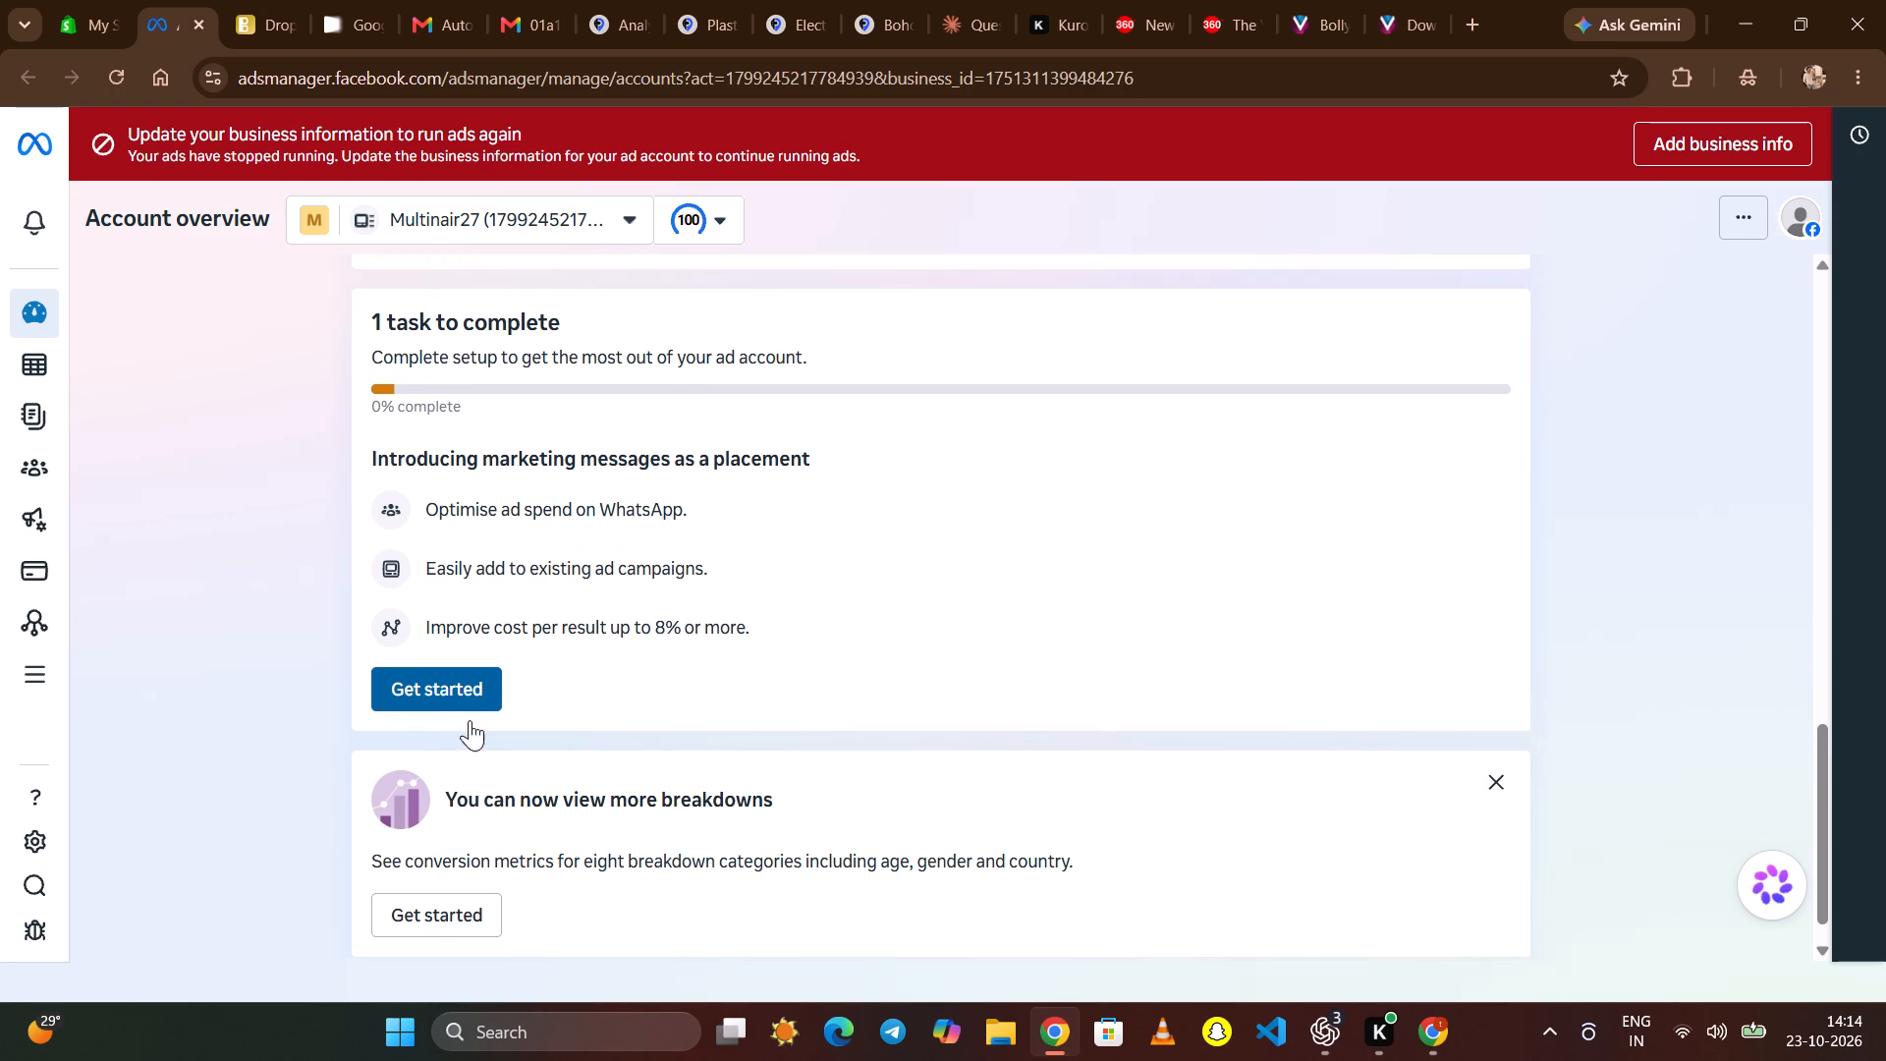
{"action": "scroll", "coordinate": [470, 720], "scroll_direction": "down", "scroll_amount": 1}
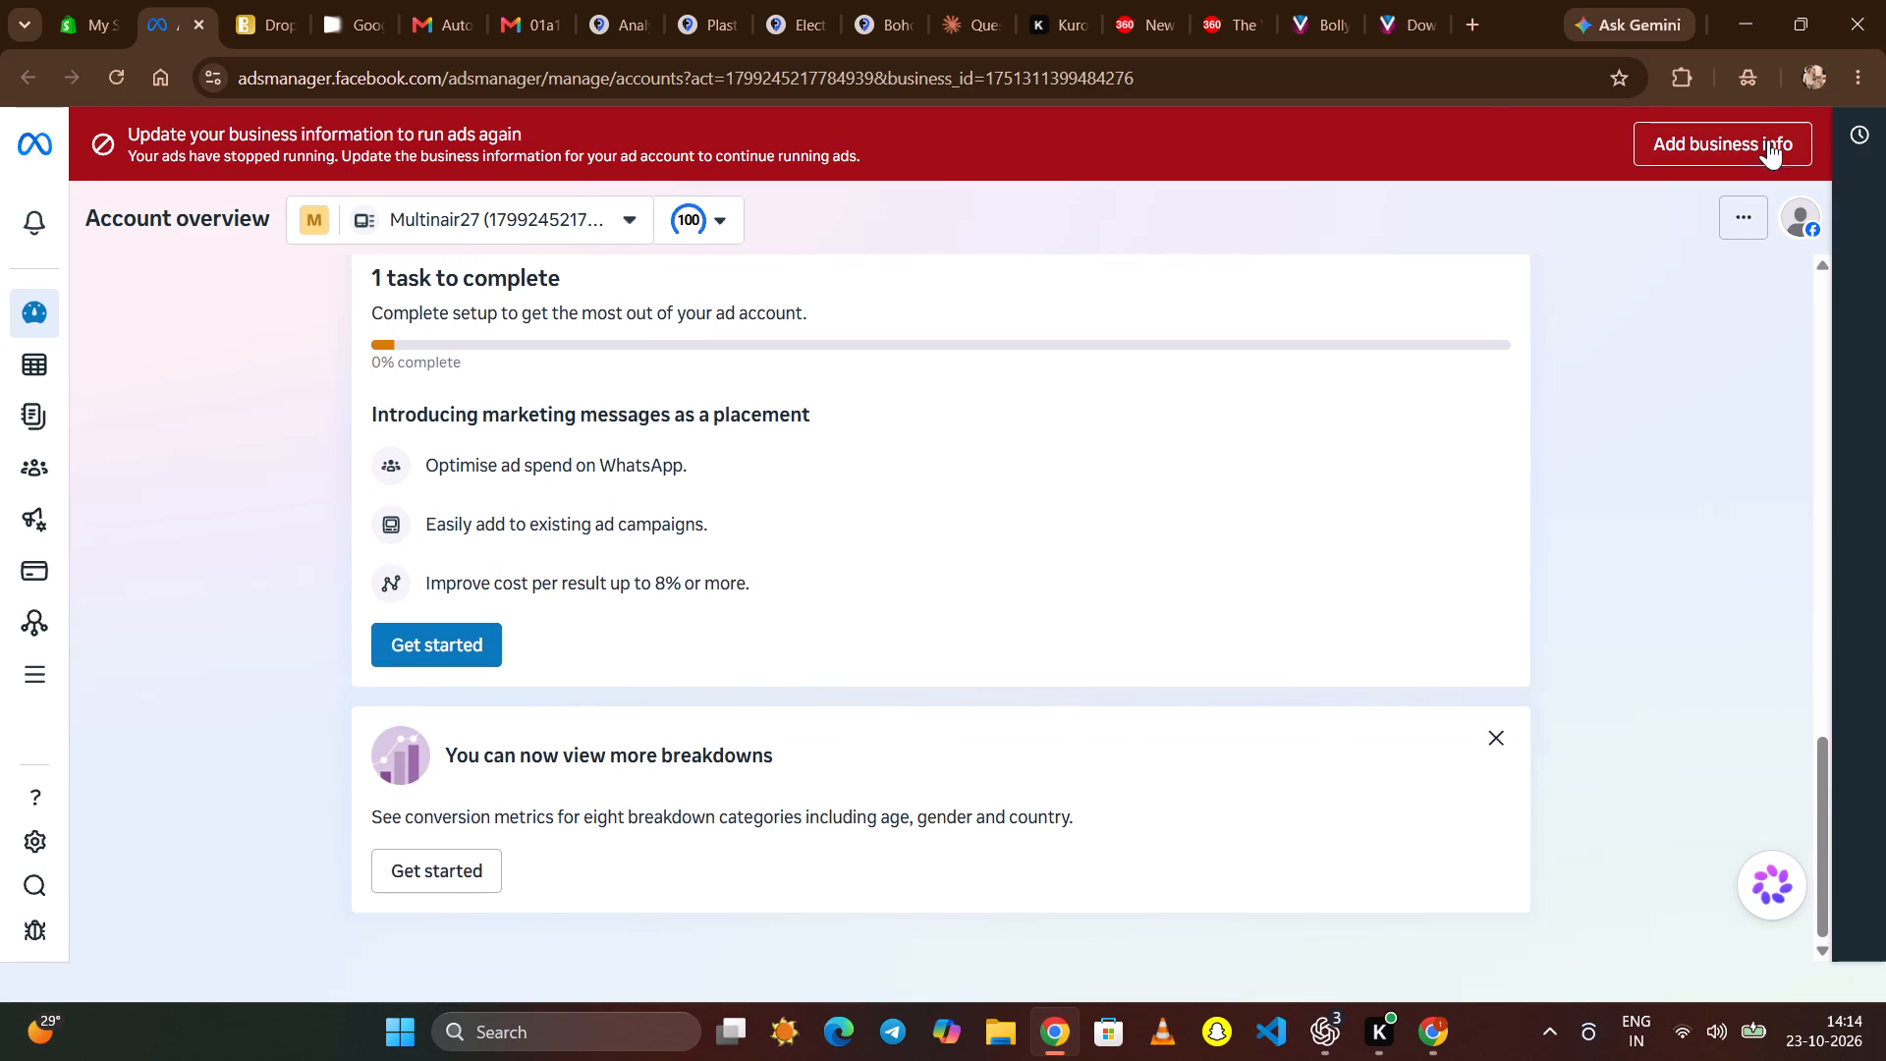
Open the form for adding the ad account's business information.
{"action": "left_click", "coordinate": [1771, 128]}
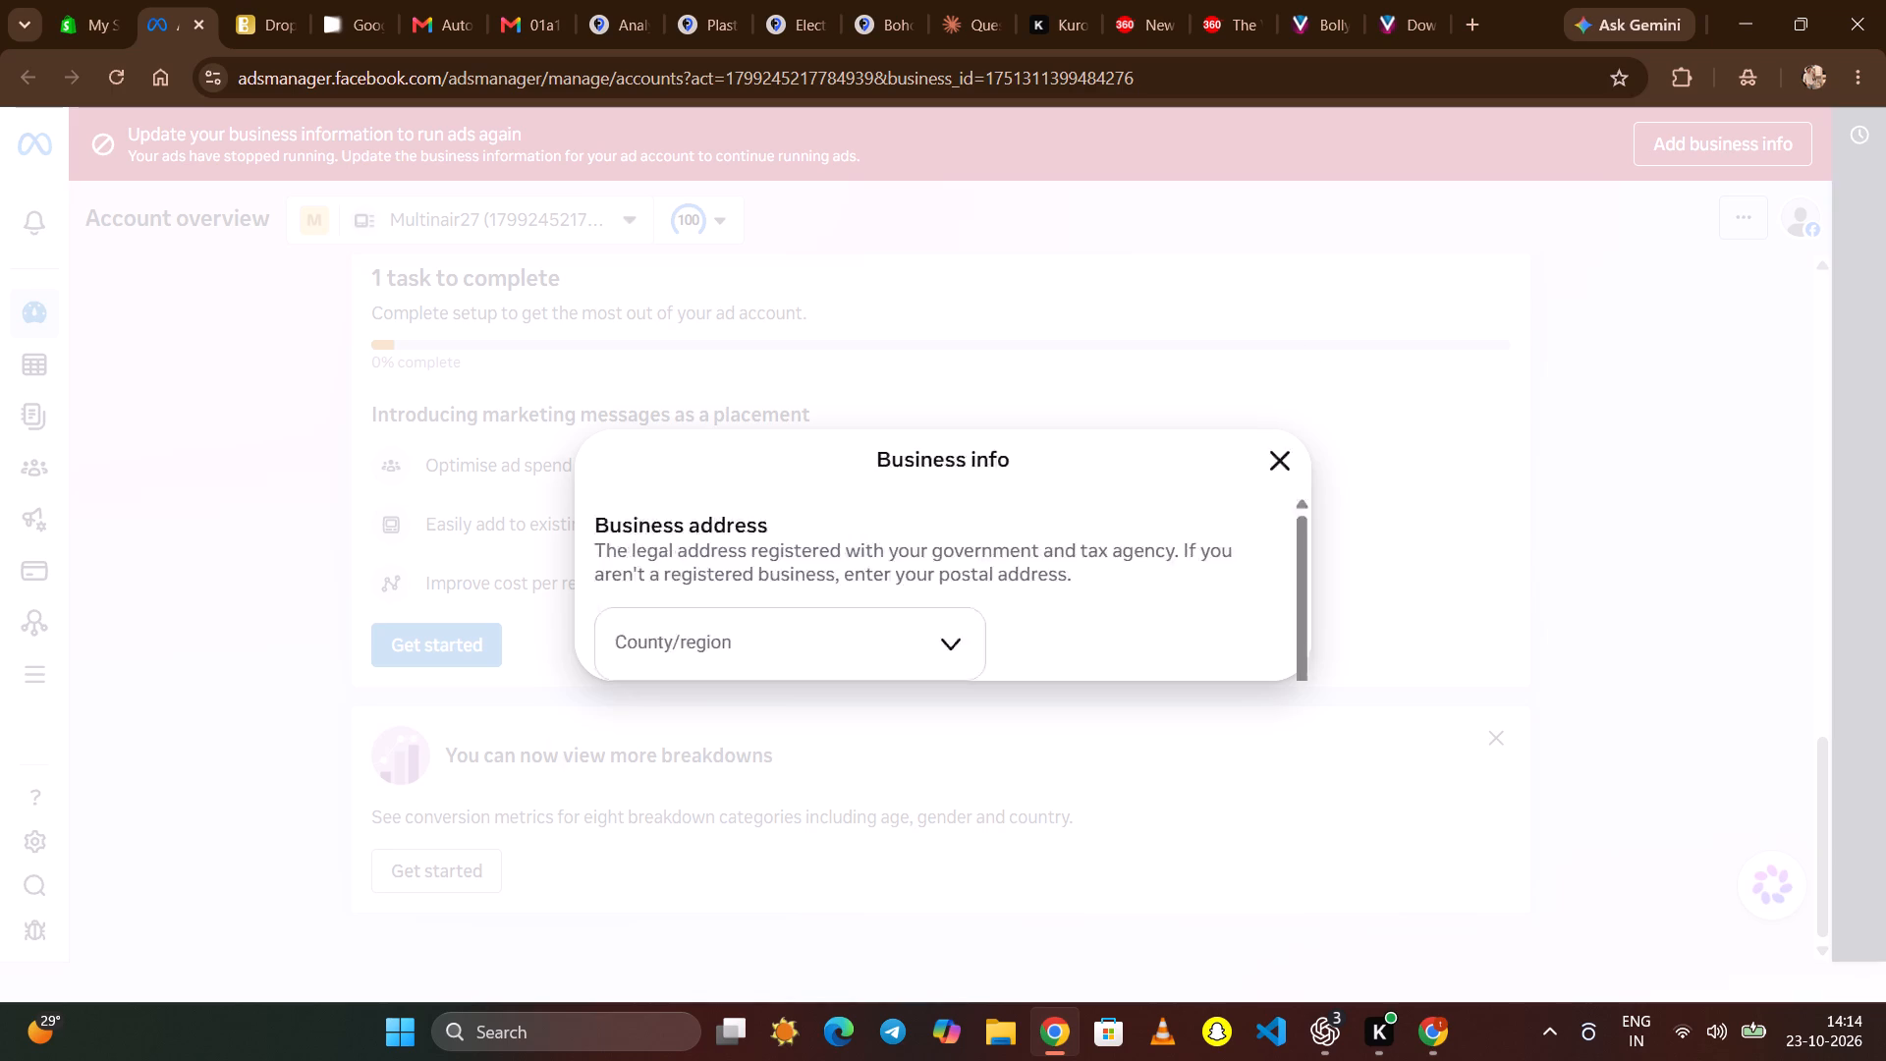
Set the business address county/region to Uttar Pradesh in the Business info form.
{"action": "left_click", "coordinate": [854, 397]}
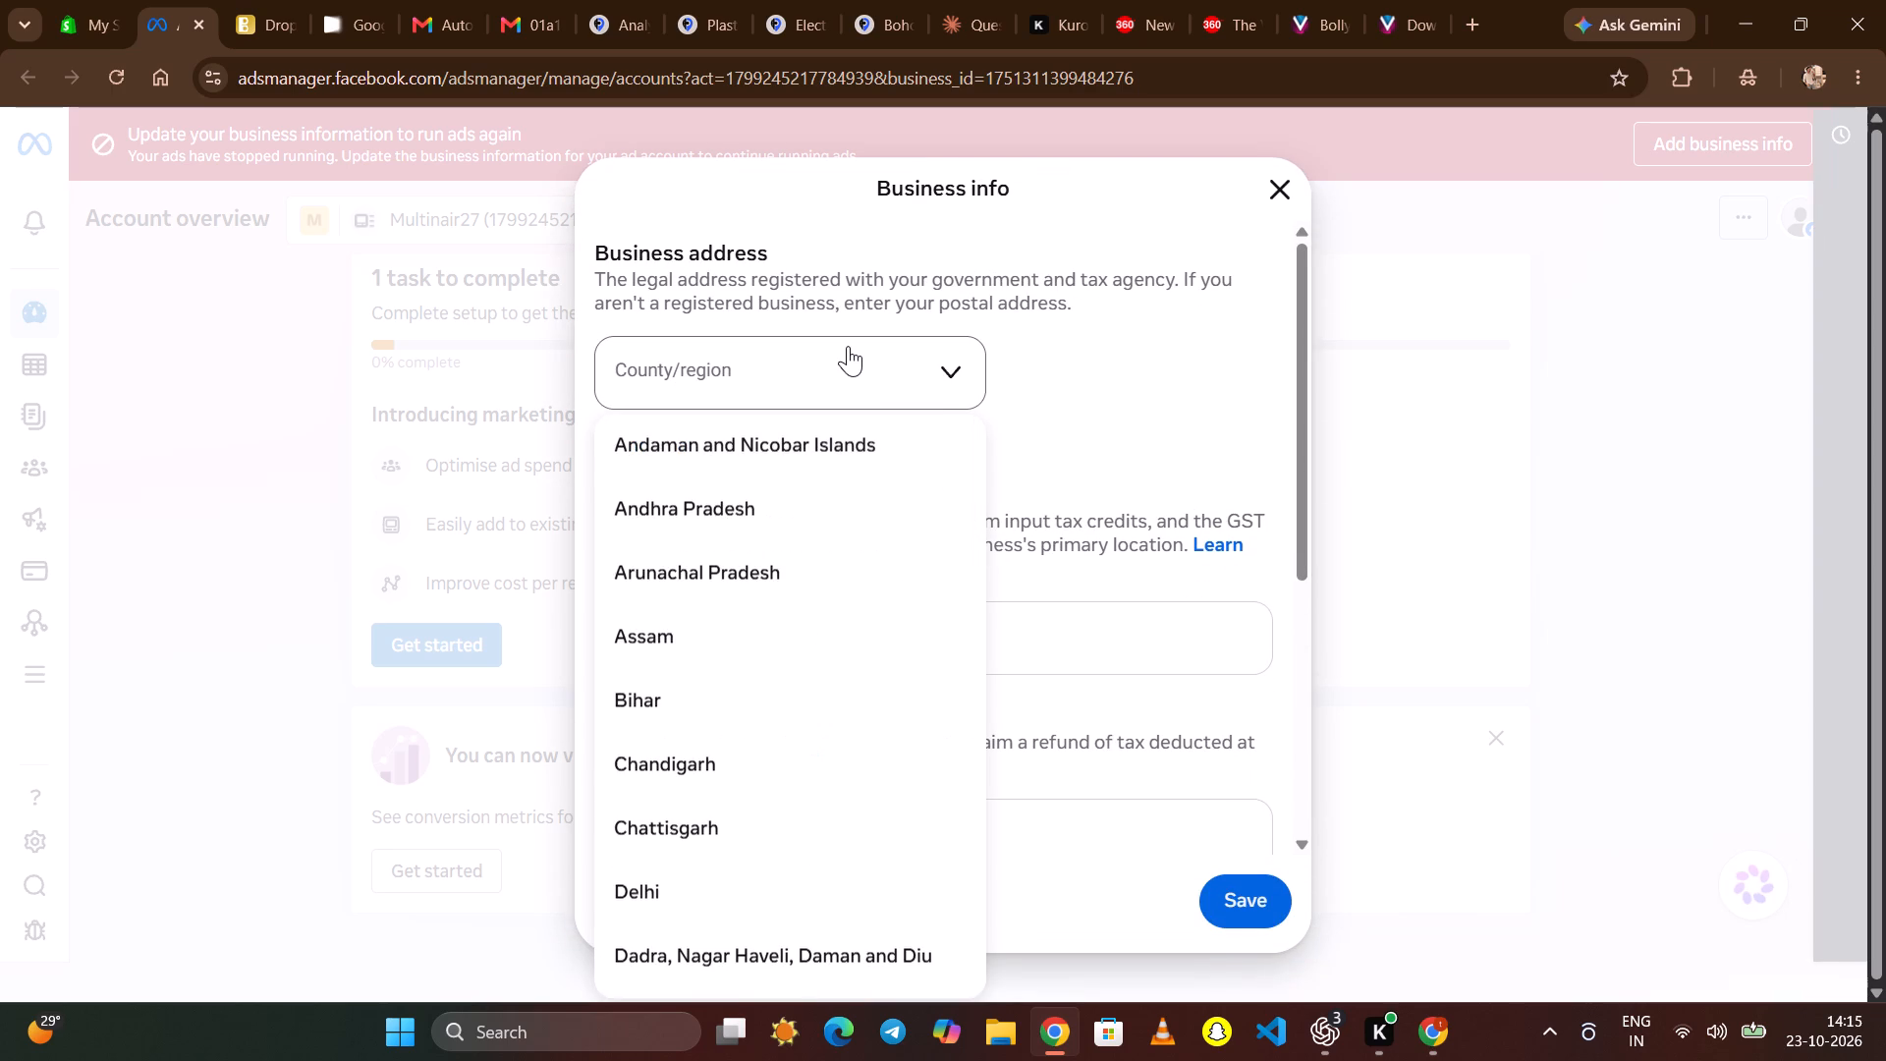
{"action": "type", "text": "in"}
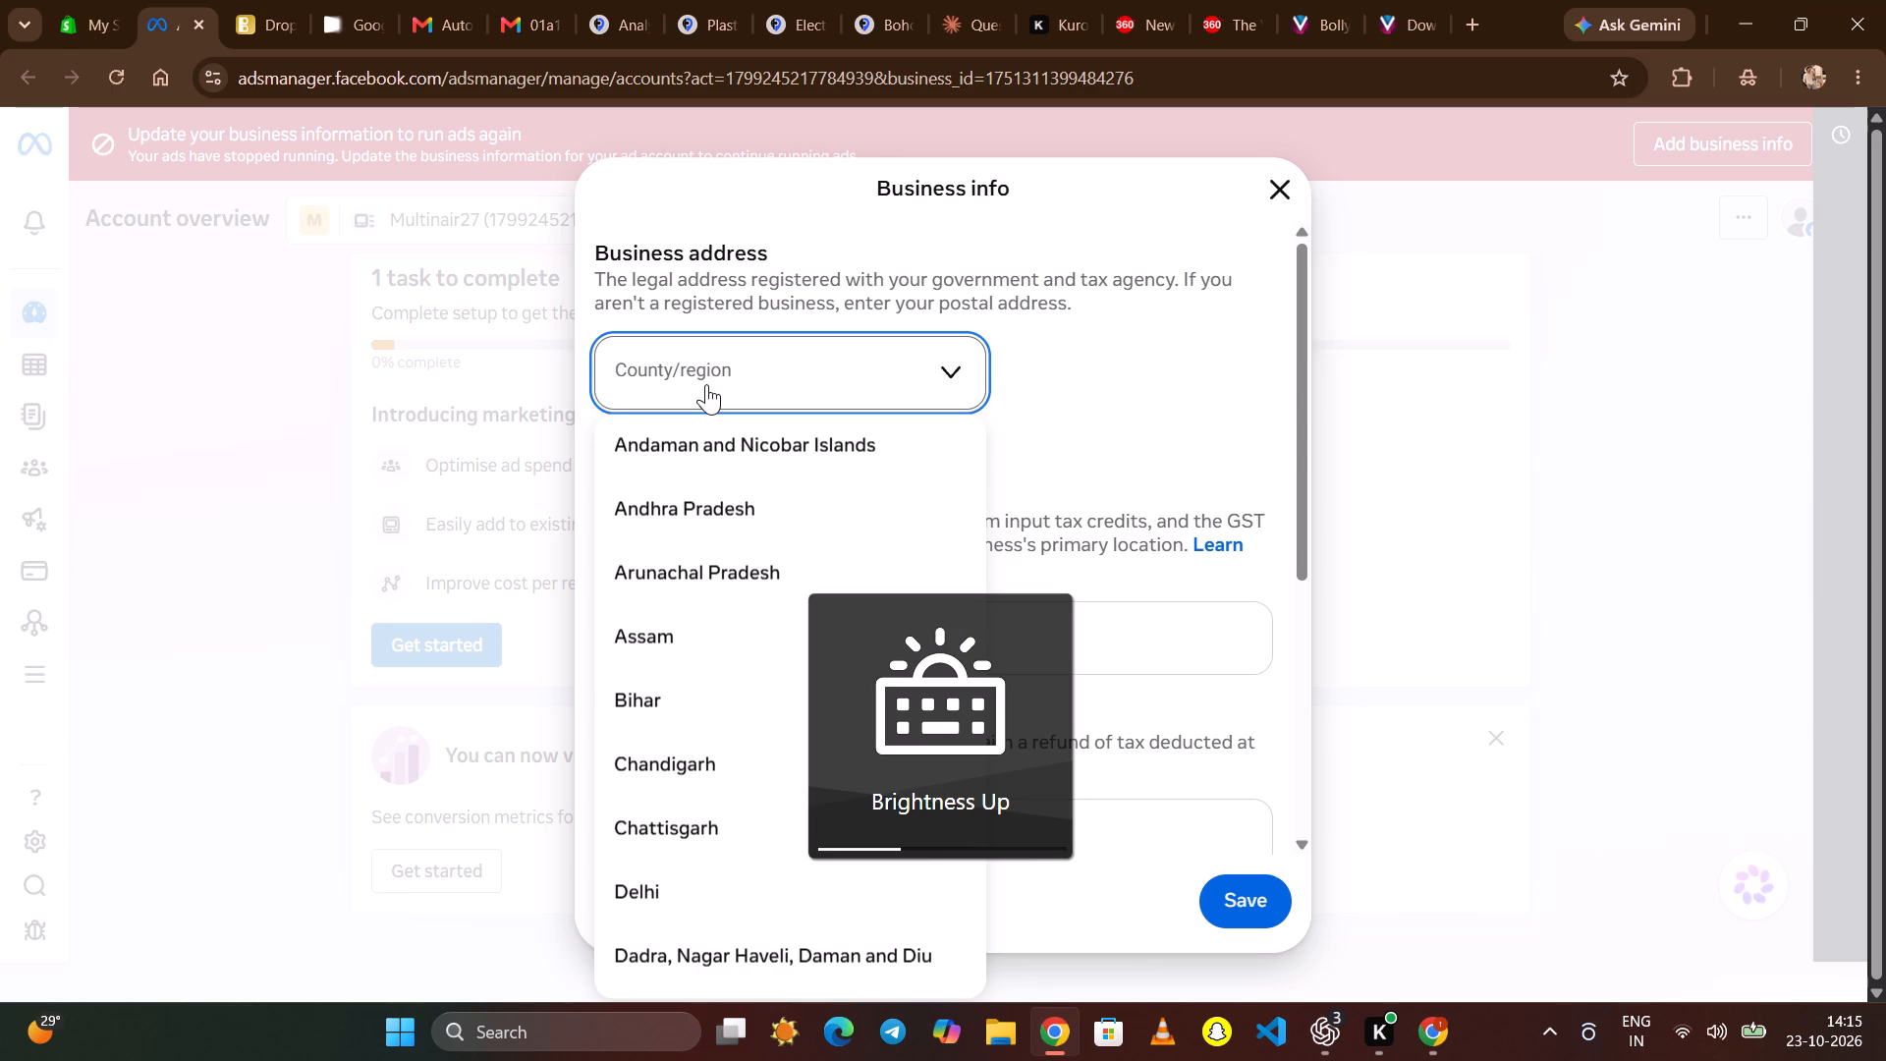
{"action": "scroll", "coordinate": [722, 678], "scroll_direction": "down", "scroll_amount": 8}
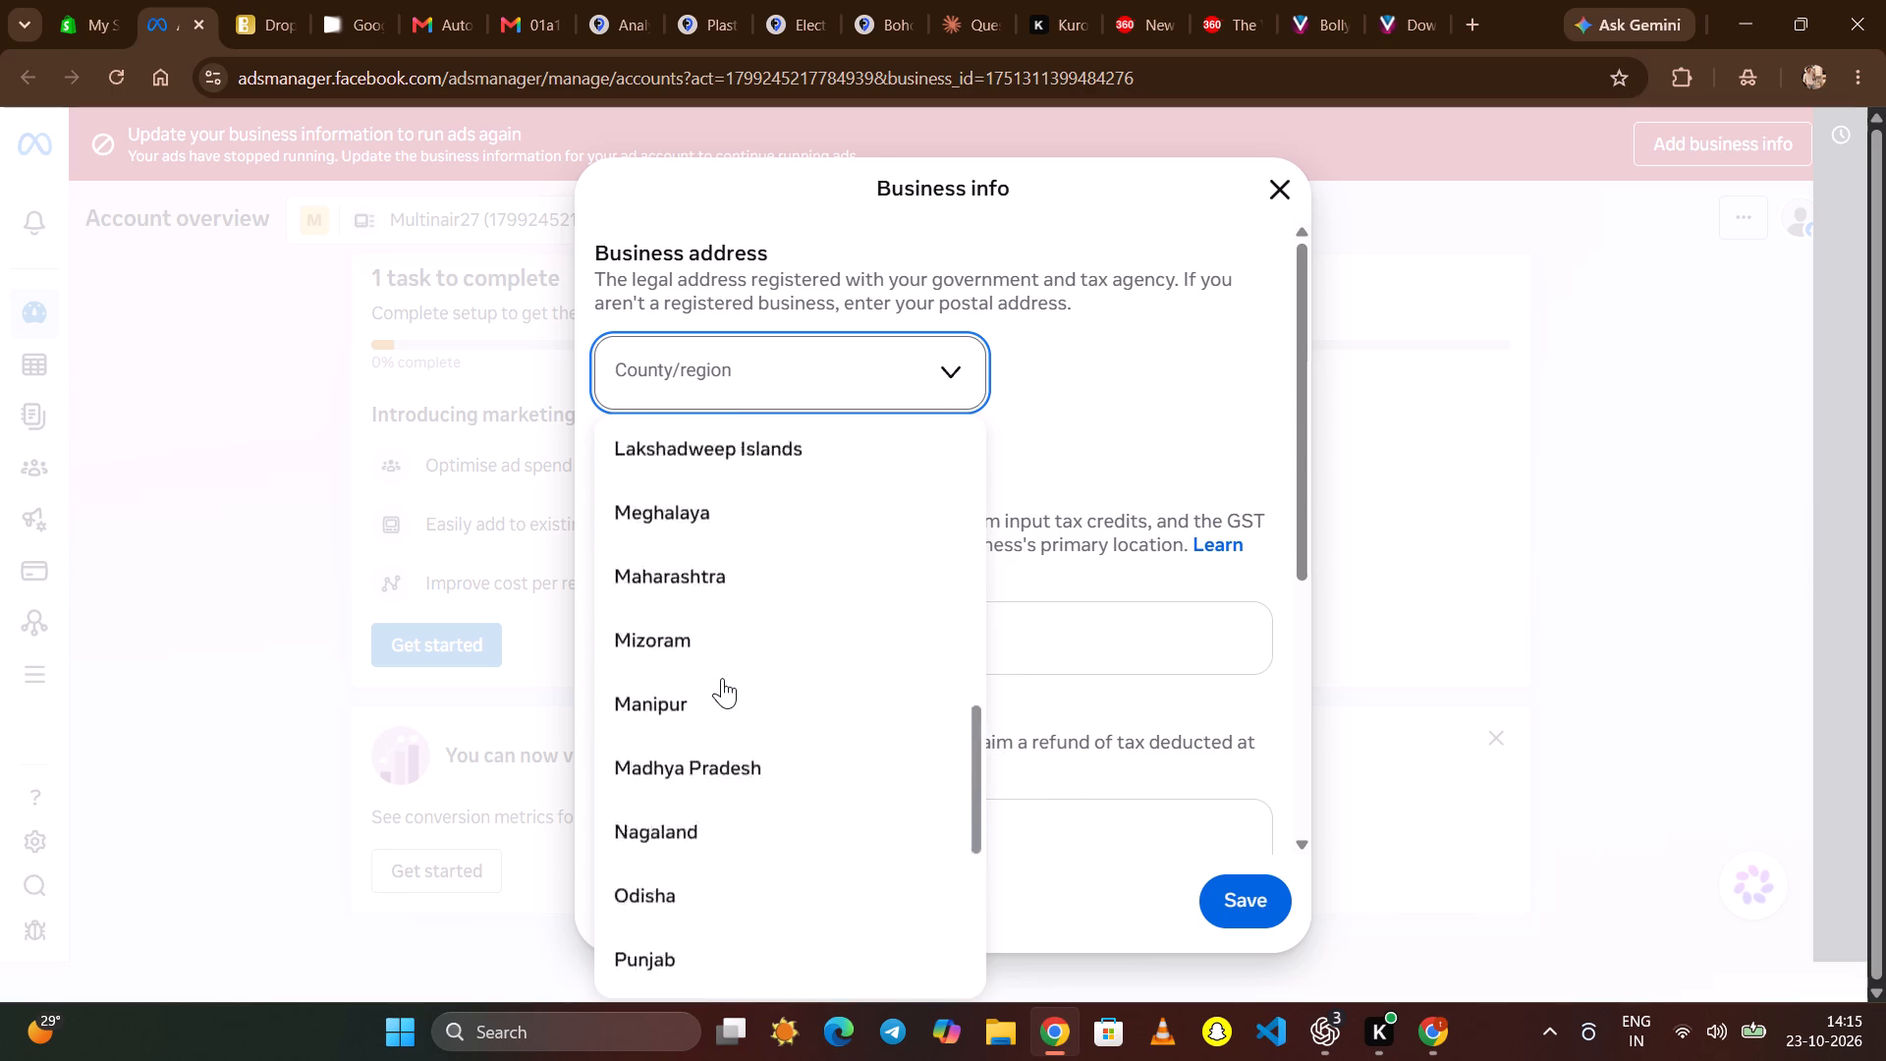
{"action": "scroll", "coordinate": [722, 678], "scroll_direction": "down", "scroll_amount": 3}
{"action": "left_click", "coordinate": [686, 829]}
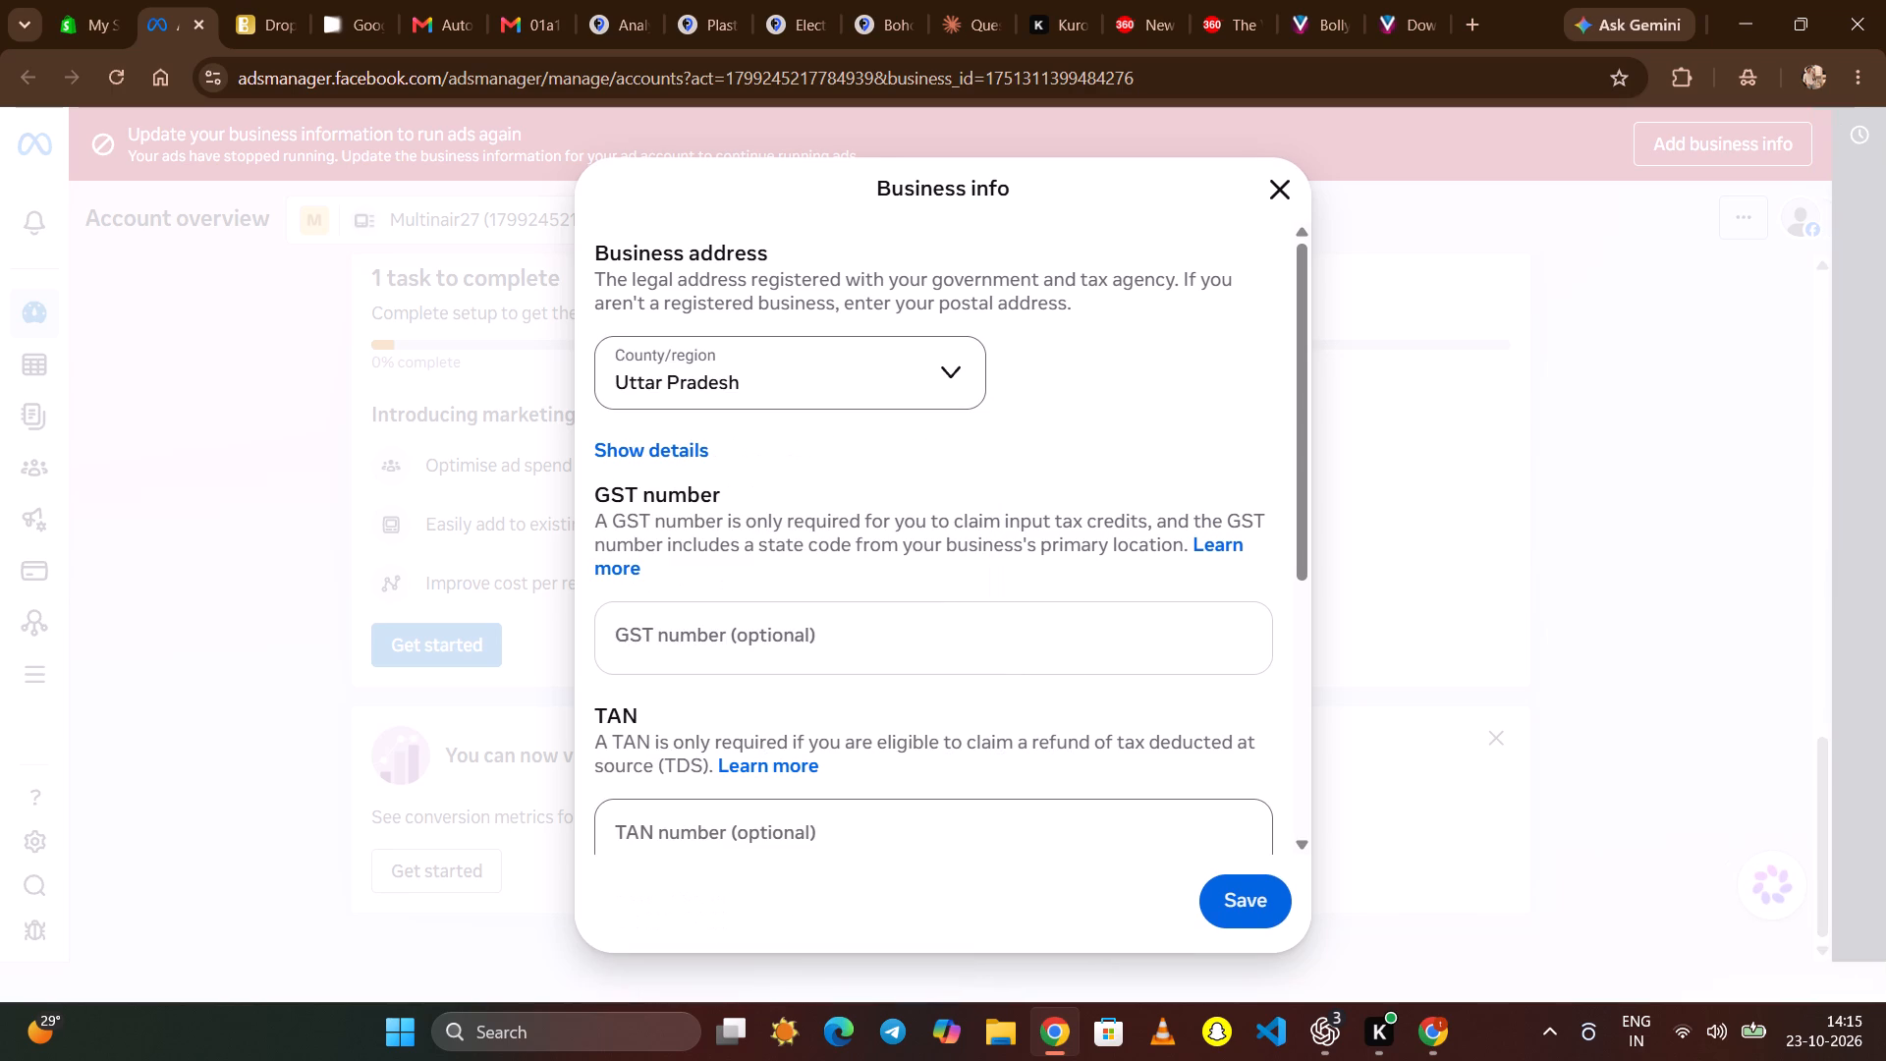
Tick the declaration that all business information provided is complete and accurate, leaving the optional GST and TAN numbers blank.
{"action": "scroll", "coordinate": [727, 728], "scroll_direction": "down", "scroll_amount": 4}
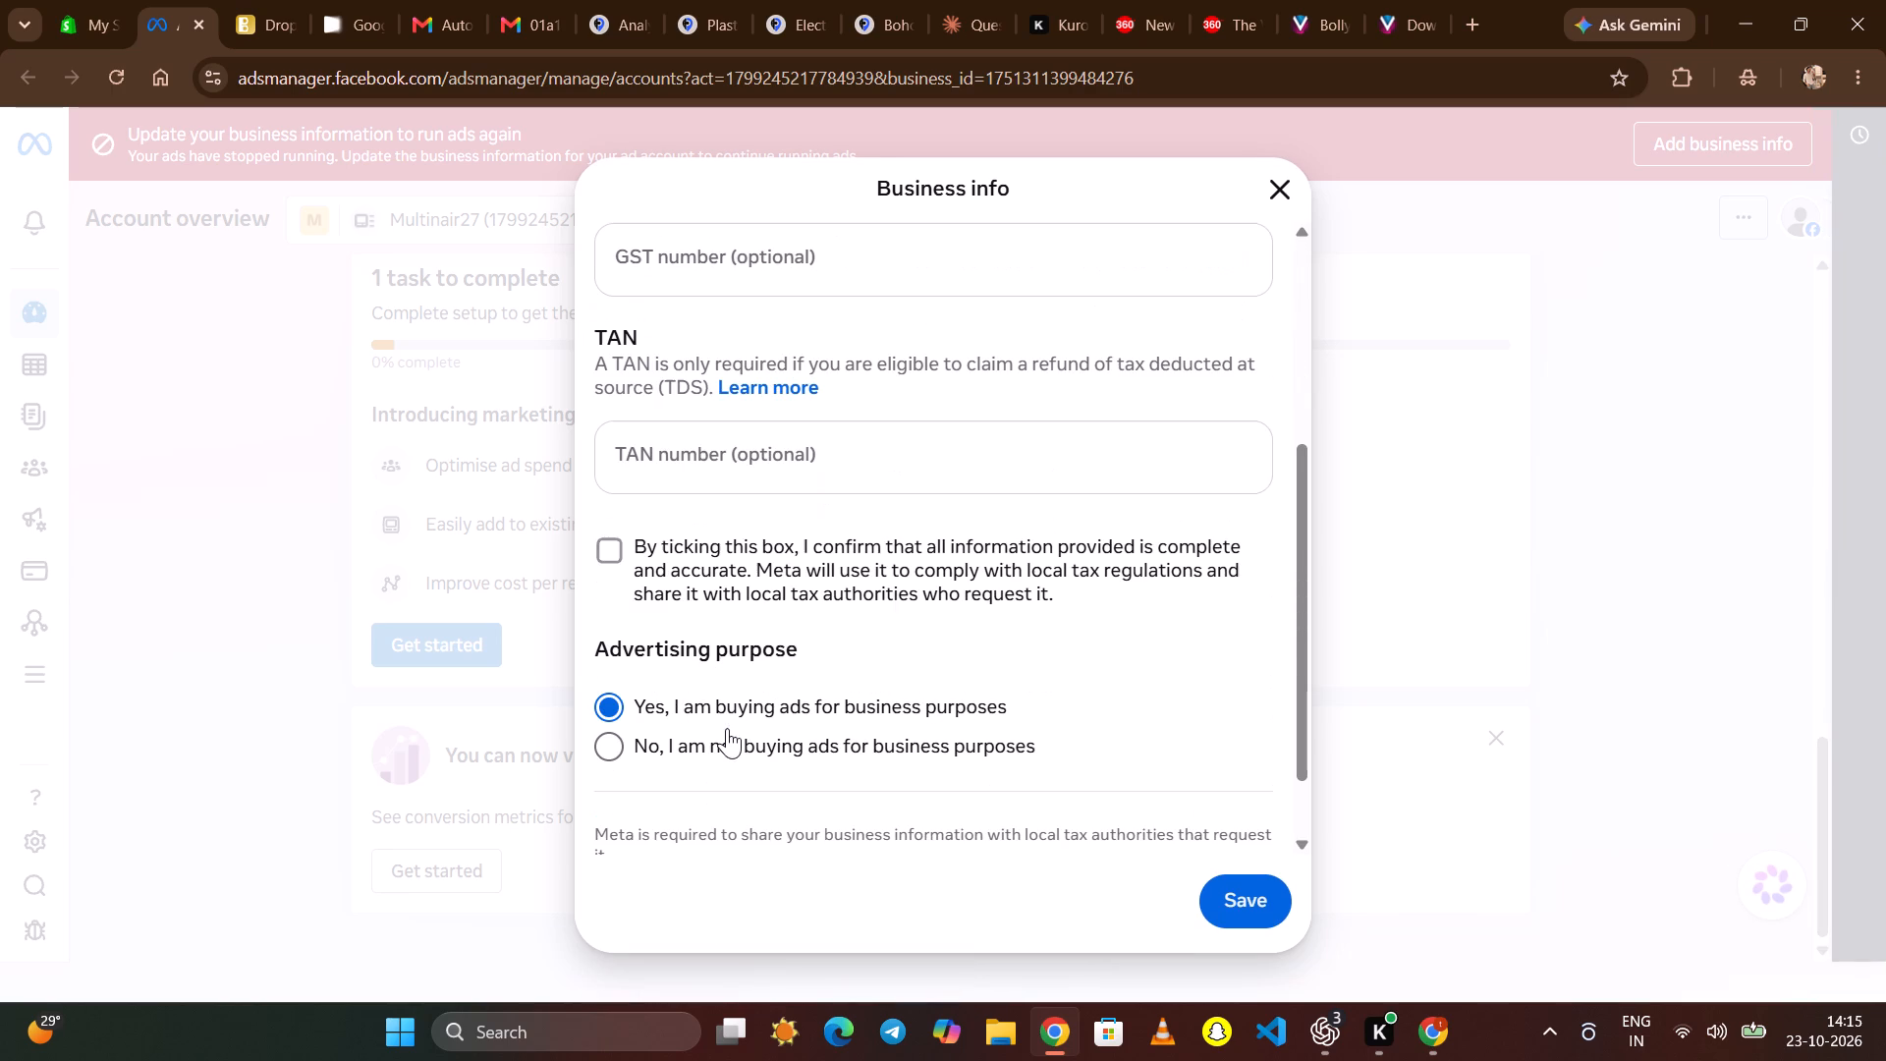
{"action": "scroll", "coordinate": [727, 728], "scroll_direction": "down", "scroll_amount": 1}
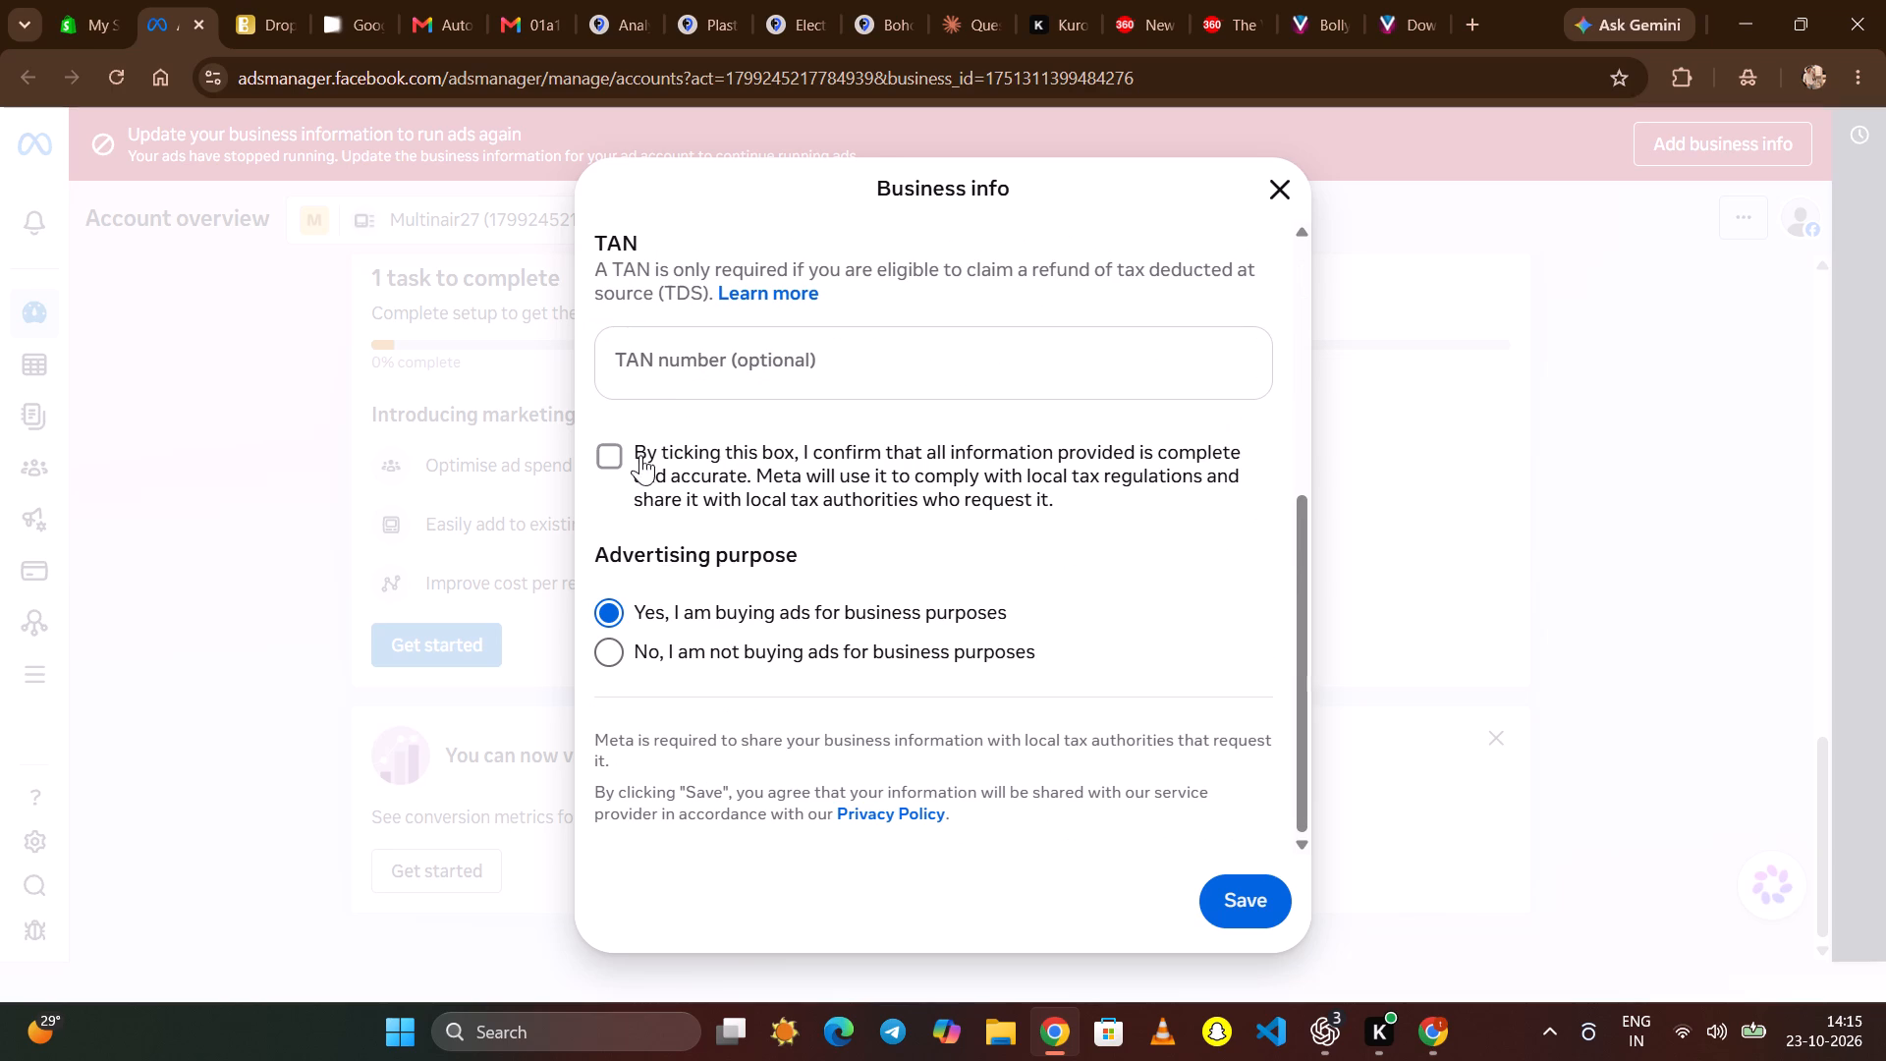
{"action": "left_click", "coordinate": [608, 451]}
{"action": "scroll", "coordinate": [1008, 584], "scroll_direction": "down", "scroll_amount": 2}
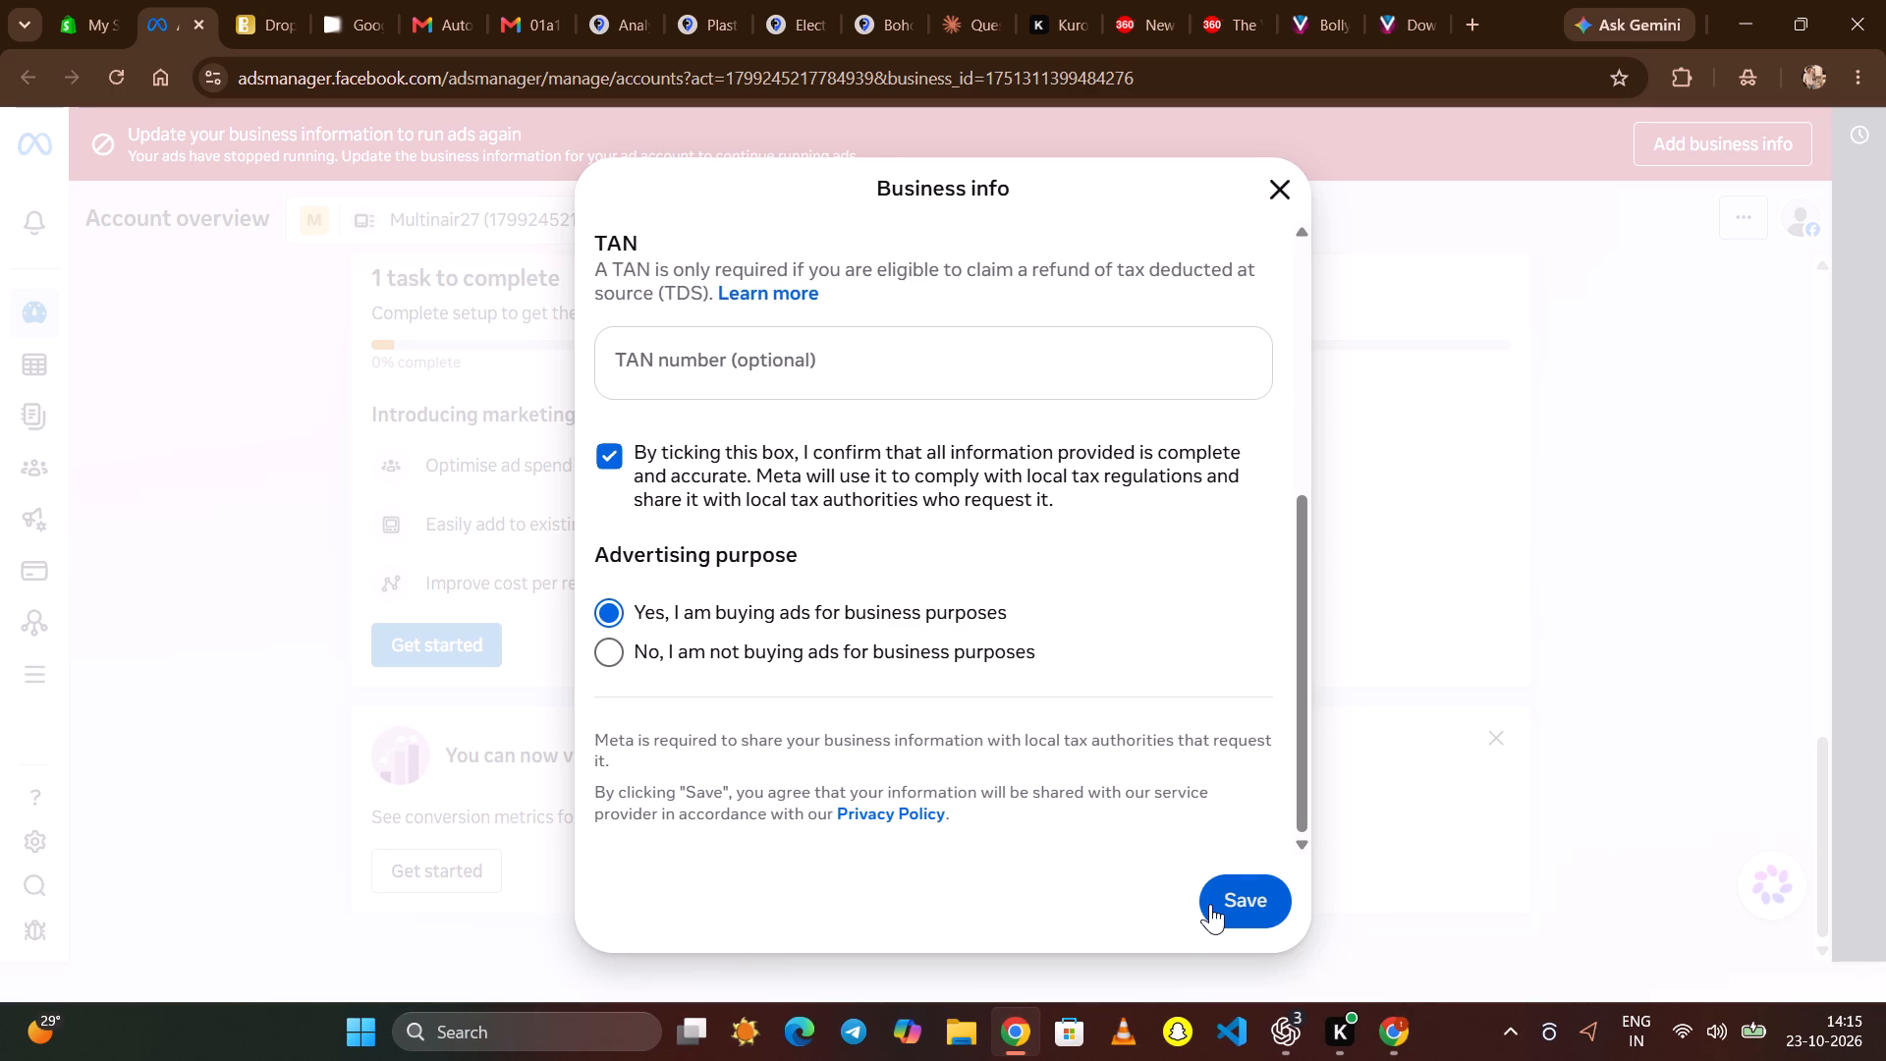
Save the business information with the advertising purpose kept as buying ads for business purposes.
{"action": "left_click", "coordinate": [1210, 904]}
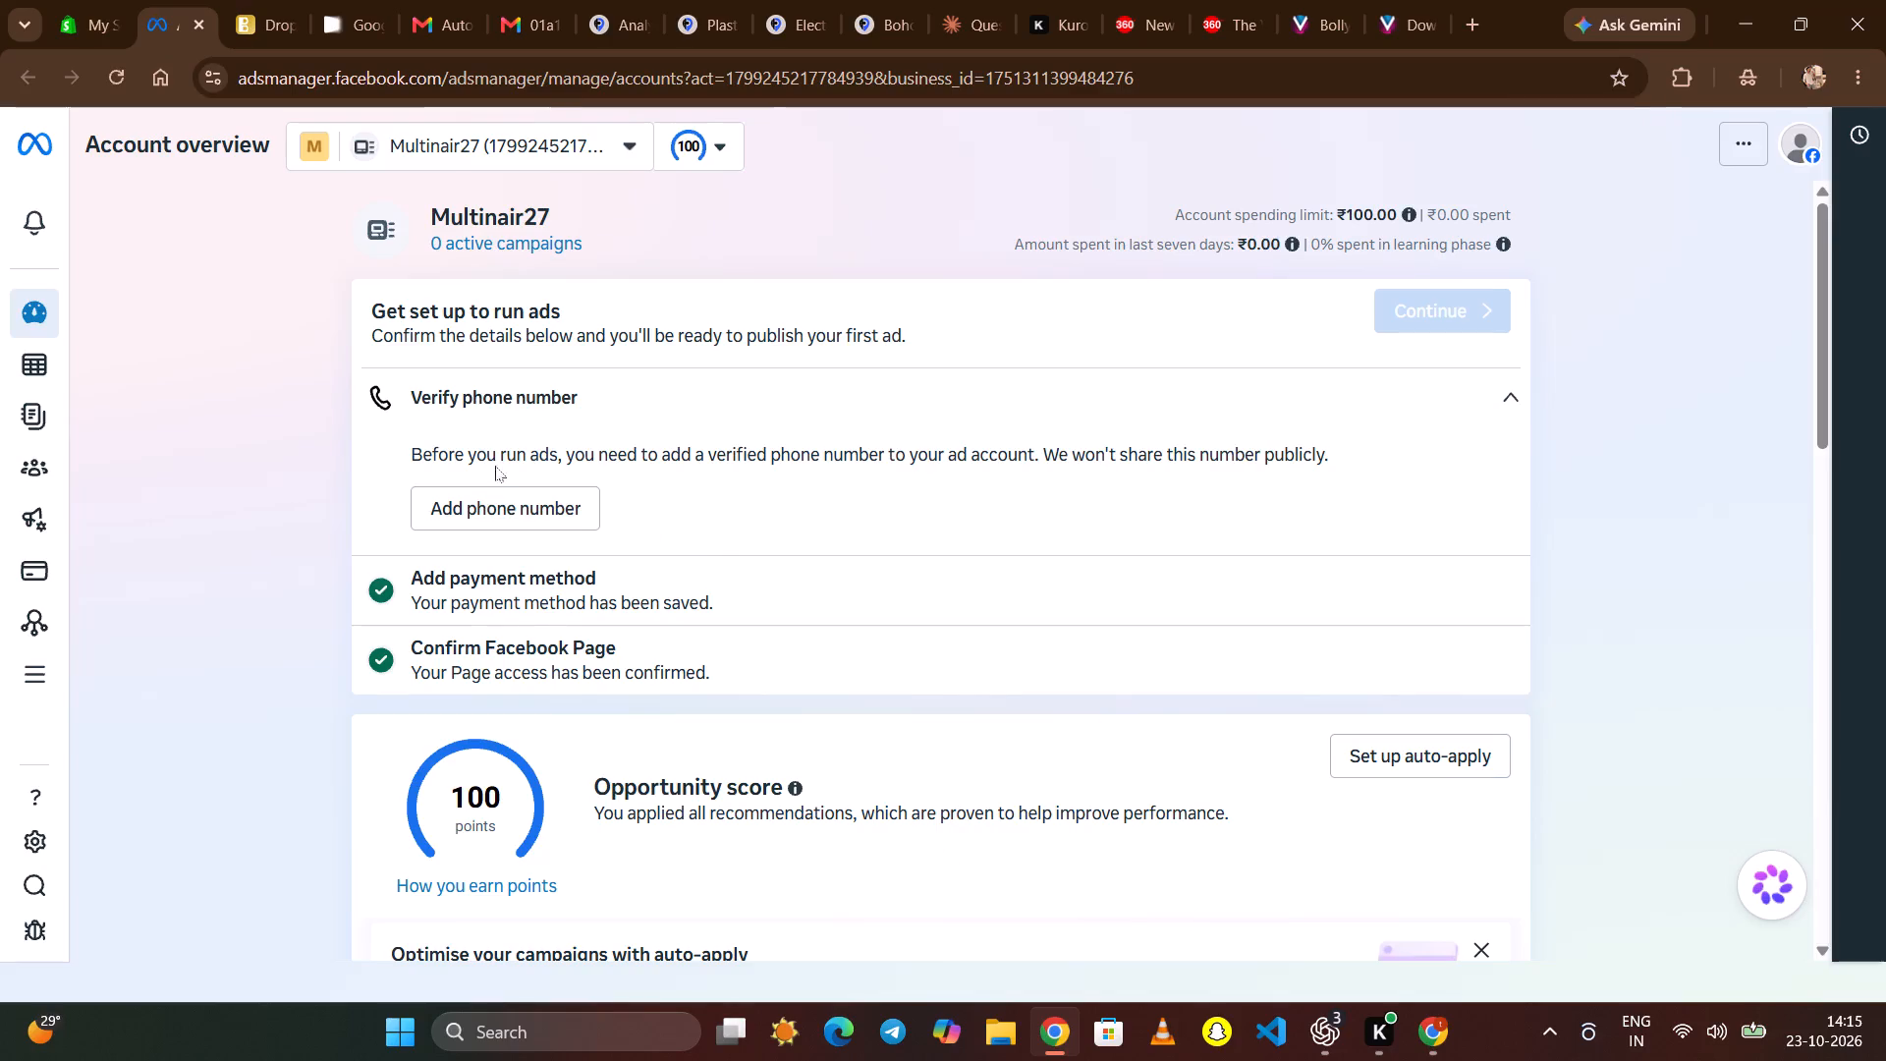
Add the profile's existing verified phone number to the Multinair27 ad account.
{"action": "left_click", "coordinate": [518, 506]}
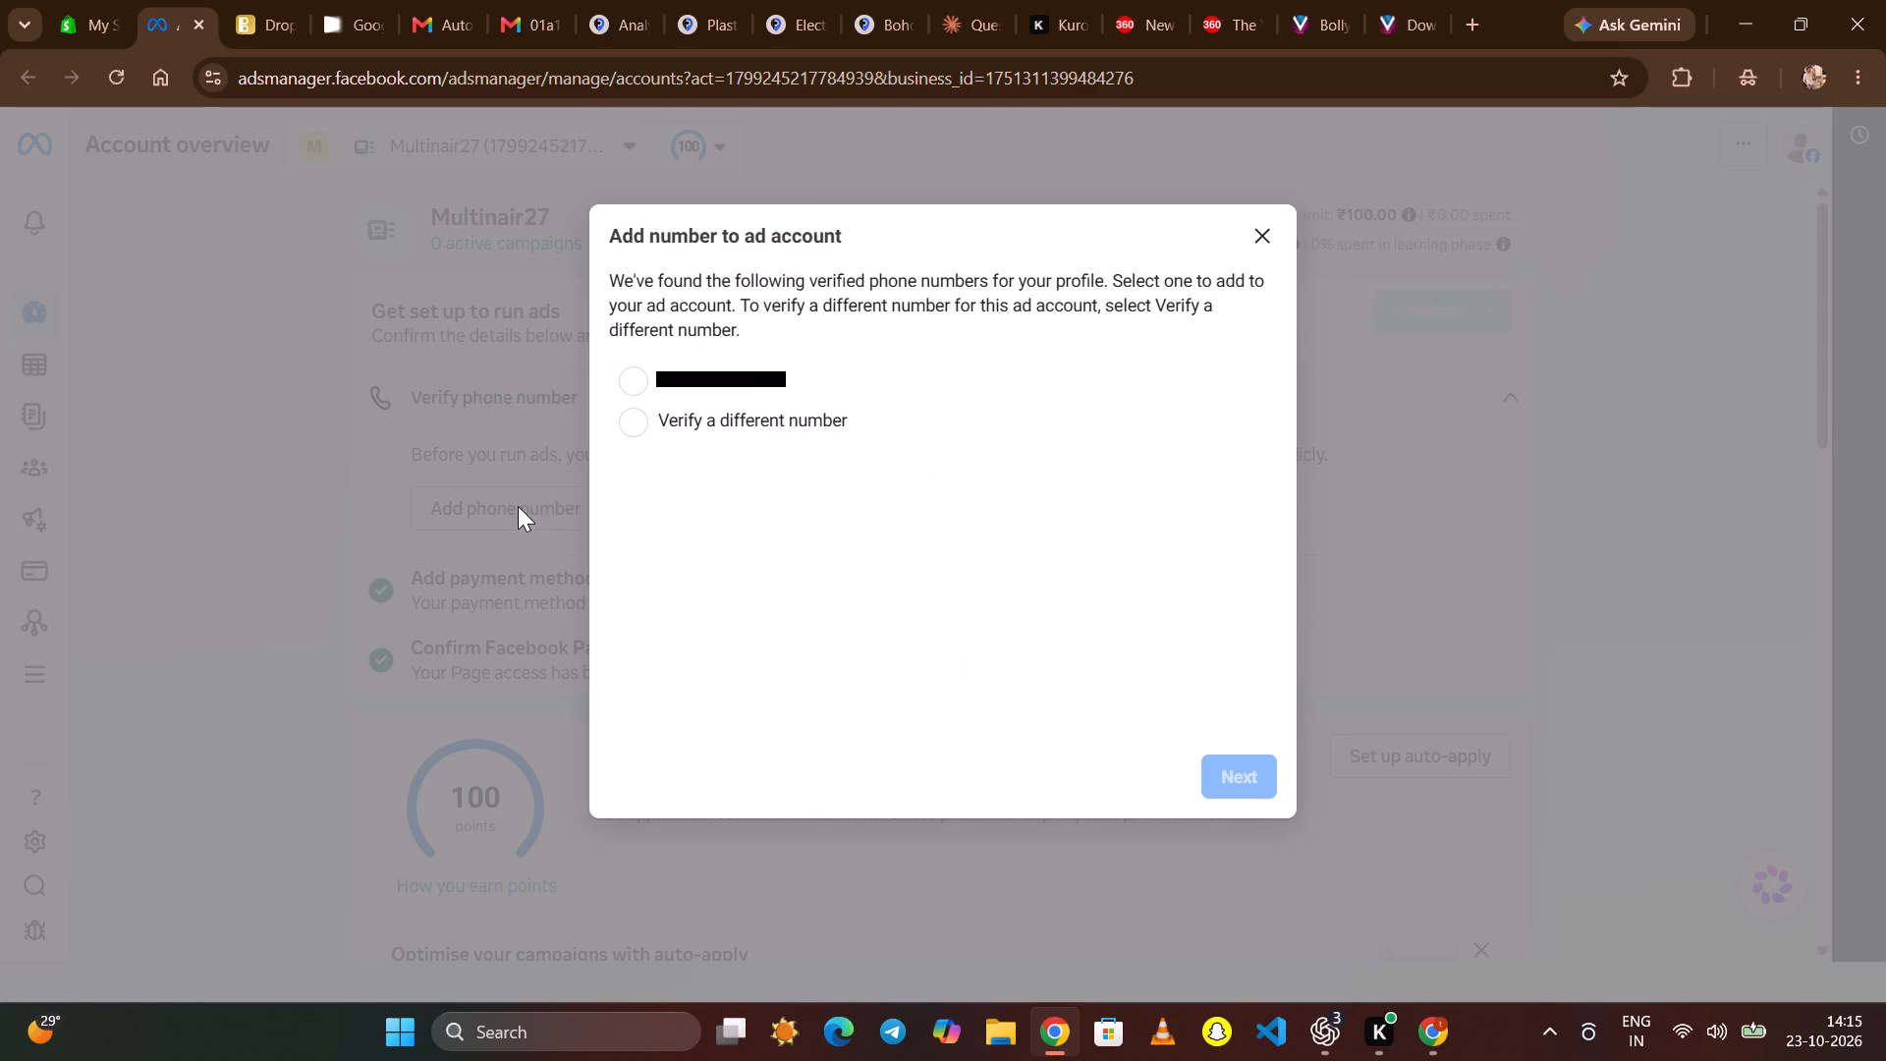
{"action": "left_click", "coordinate": [635, 378]}
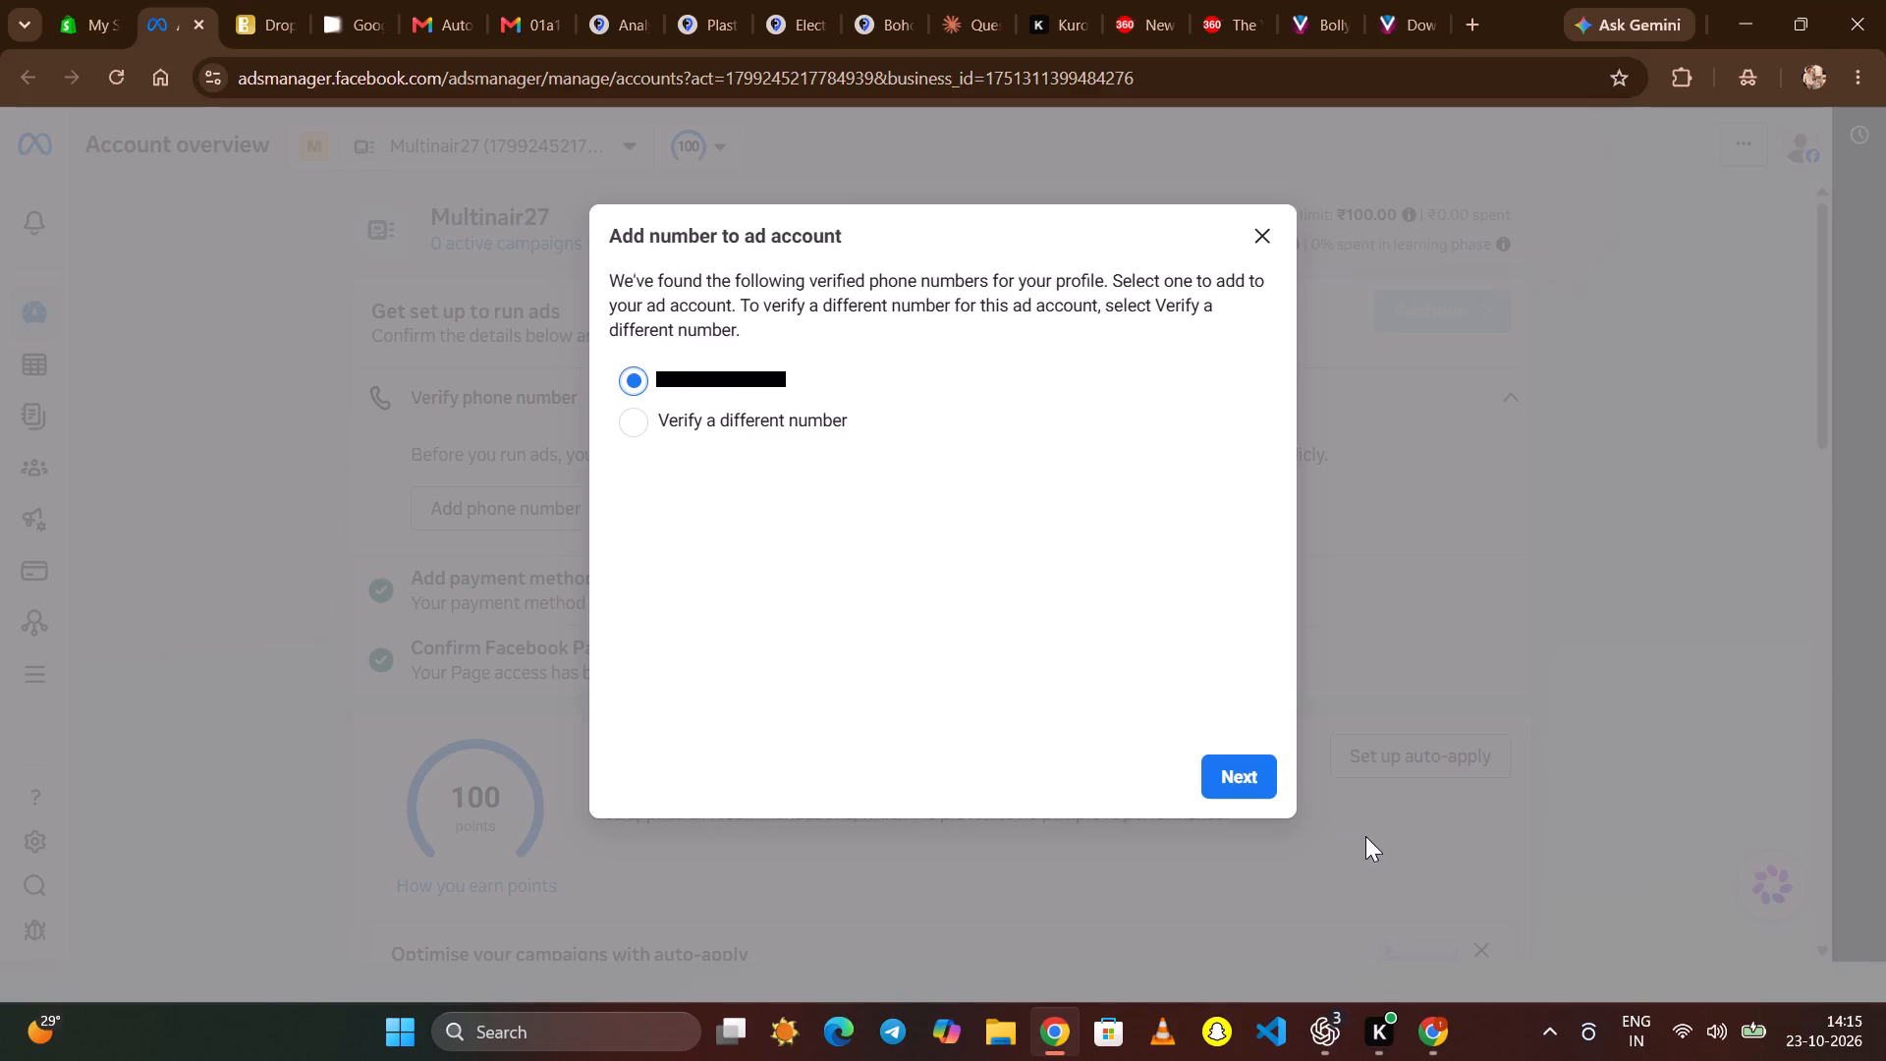
{"action": "left_click", "coordinate": [1258, 779]}
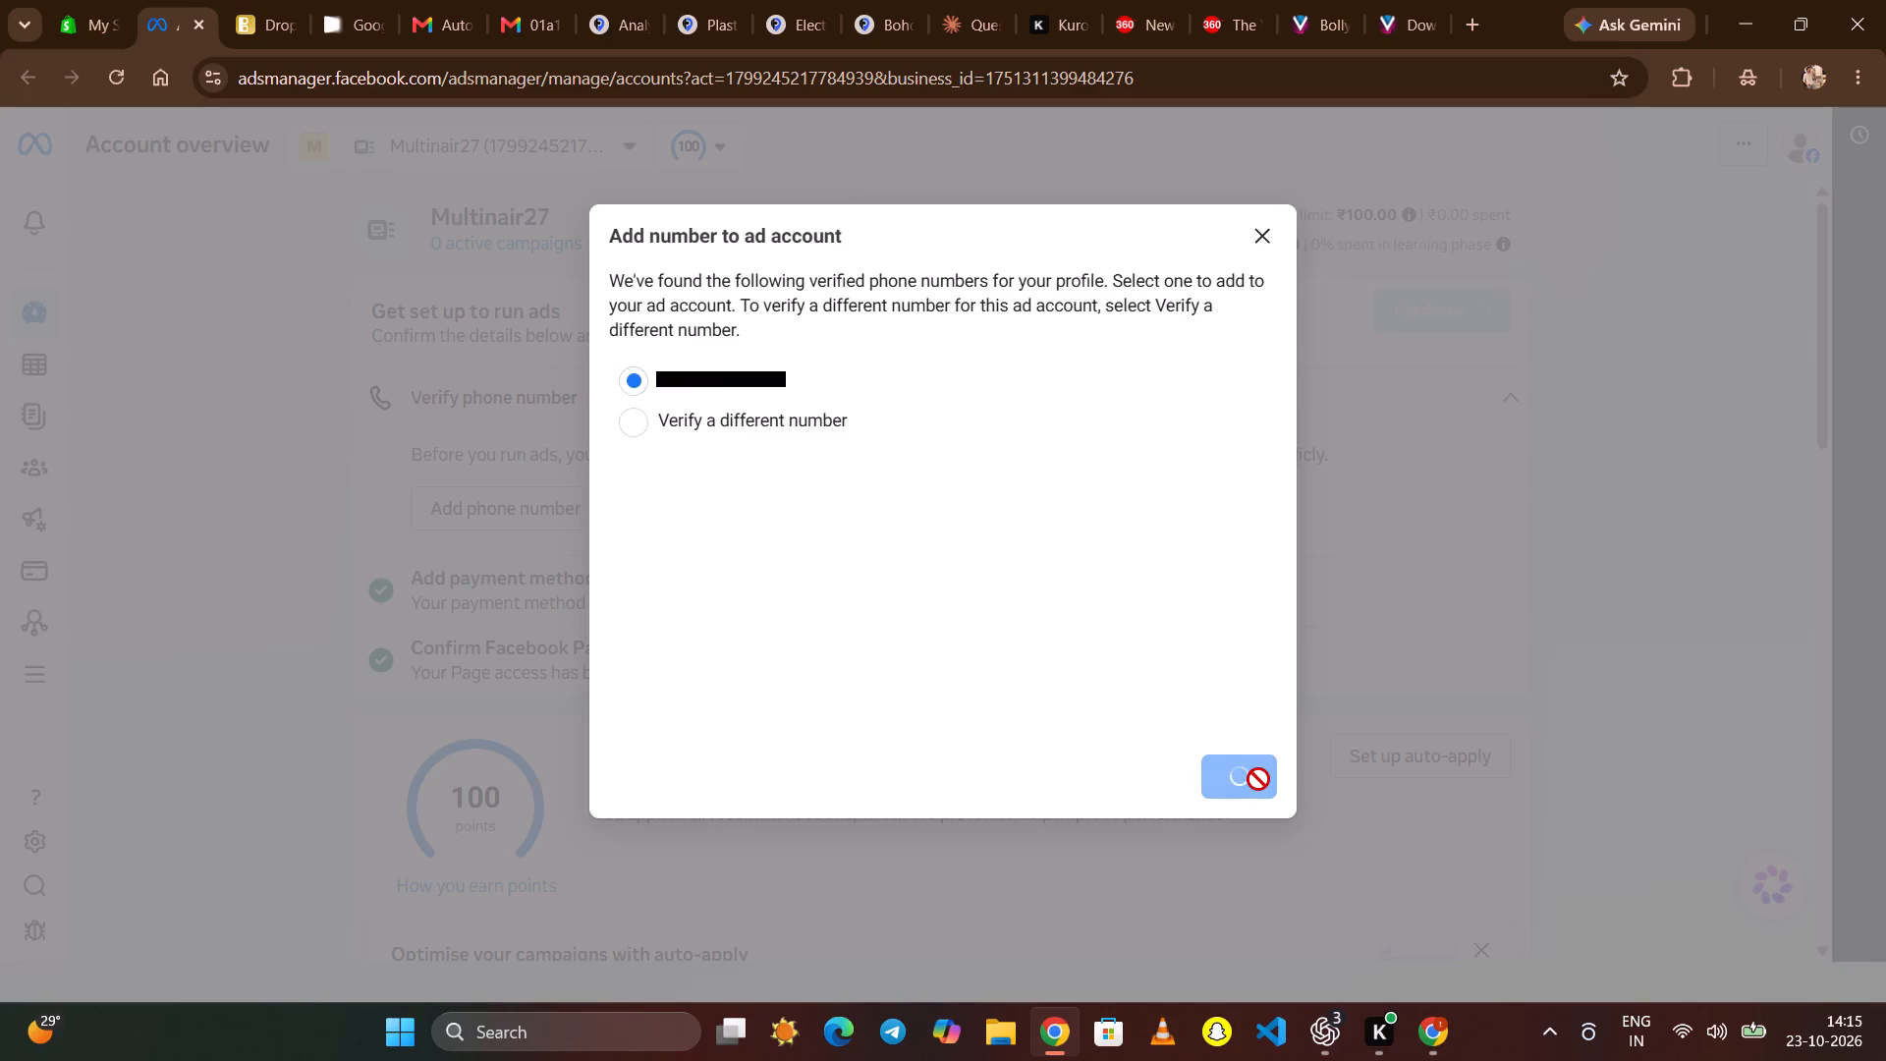
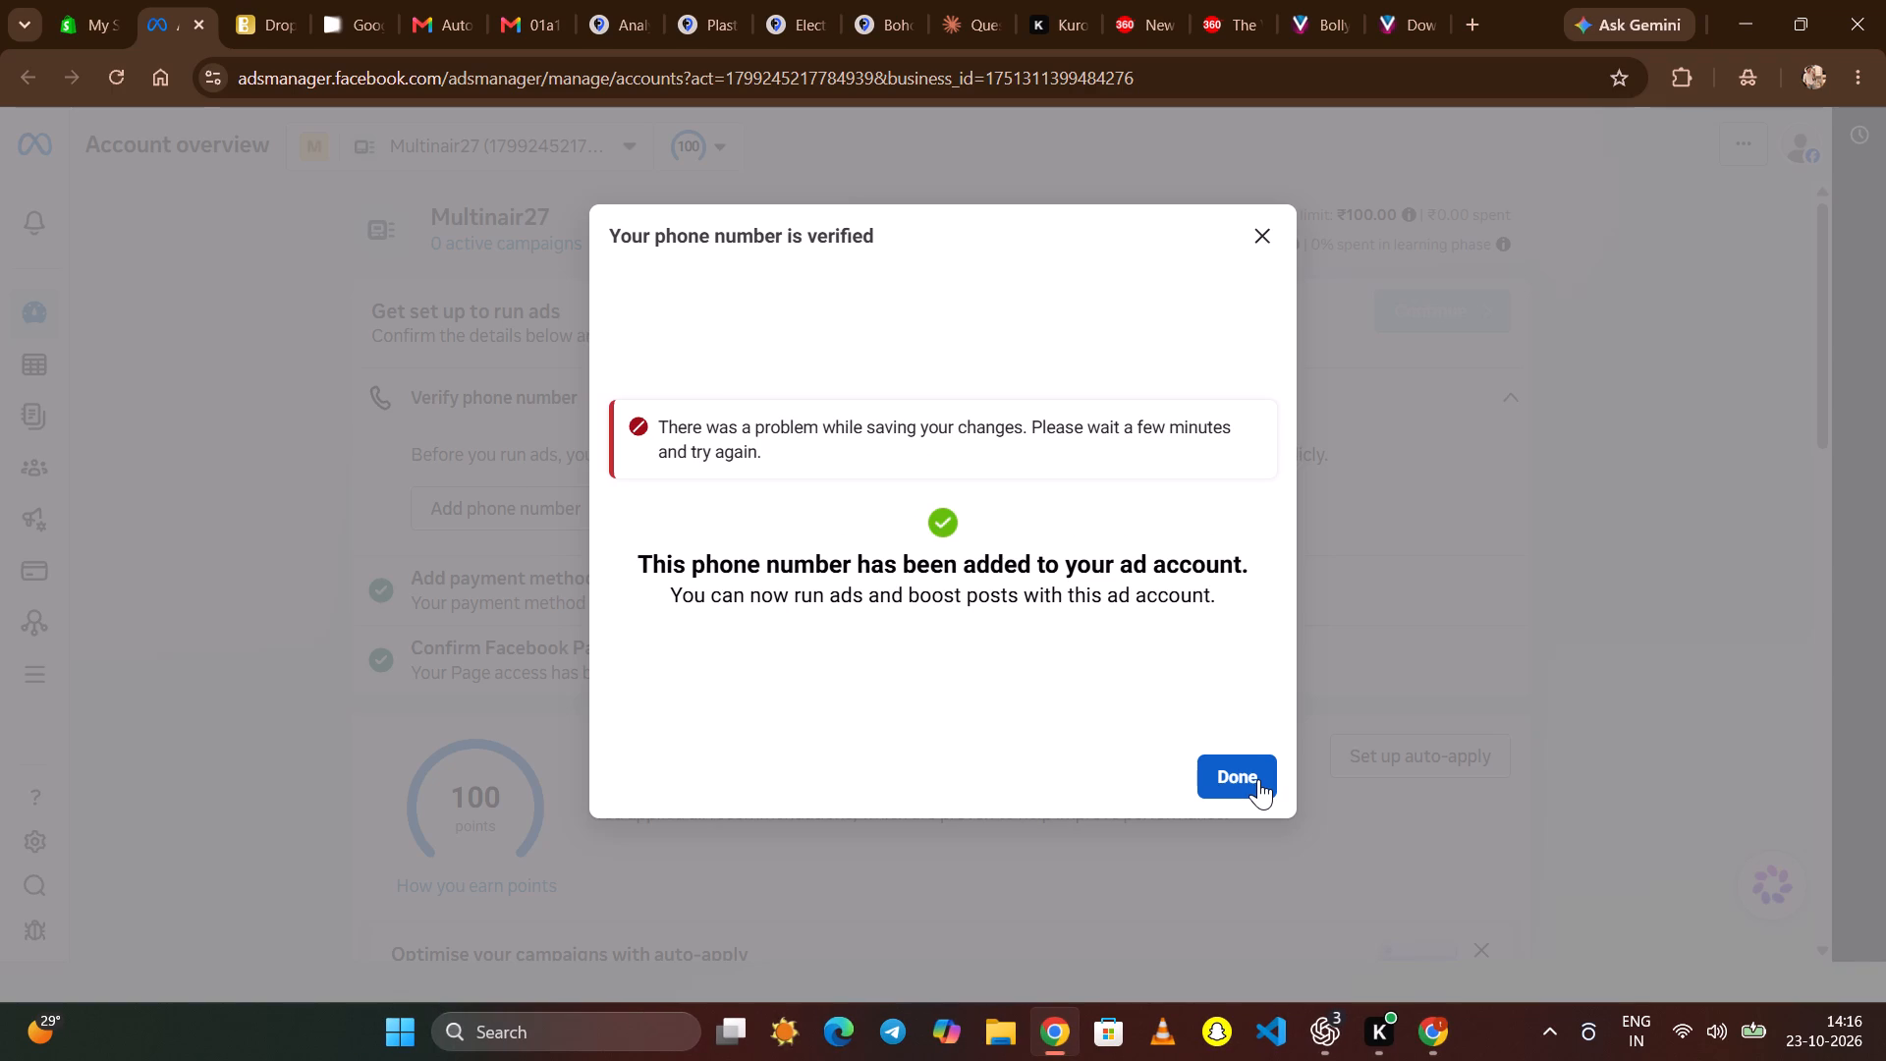
{"action": "left_click", "coordinate": [1246, 767]}
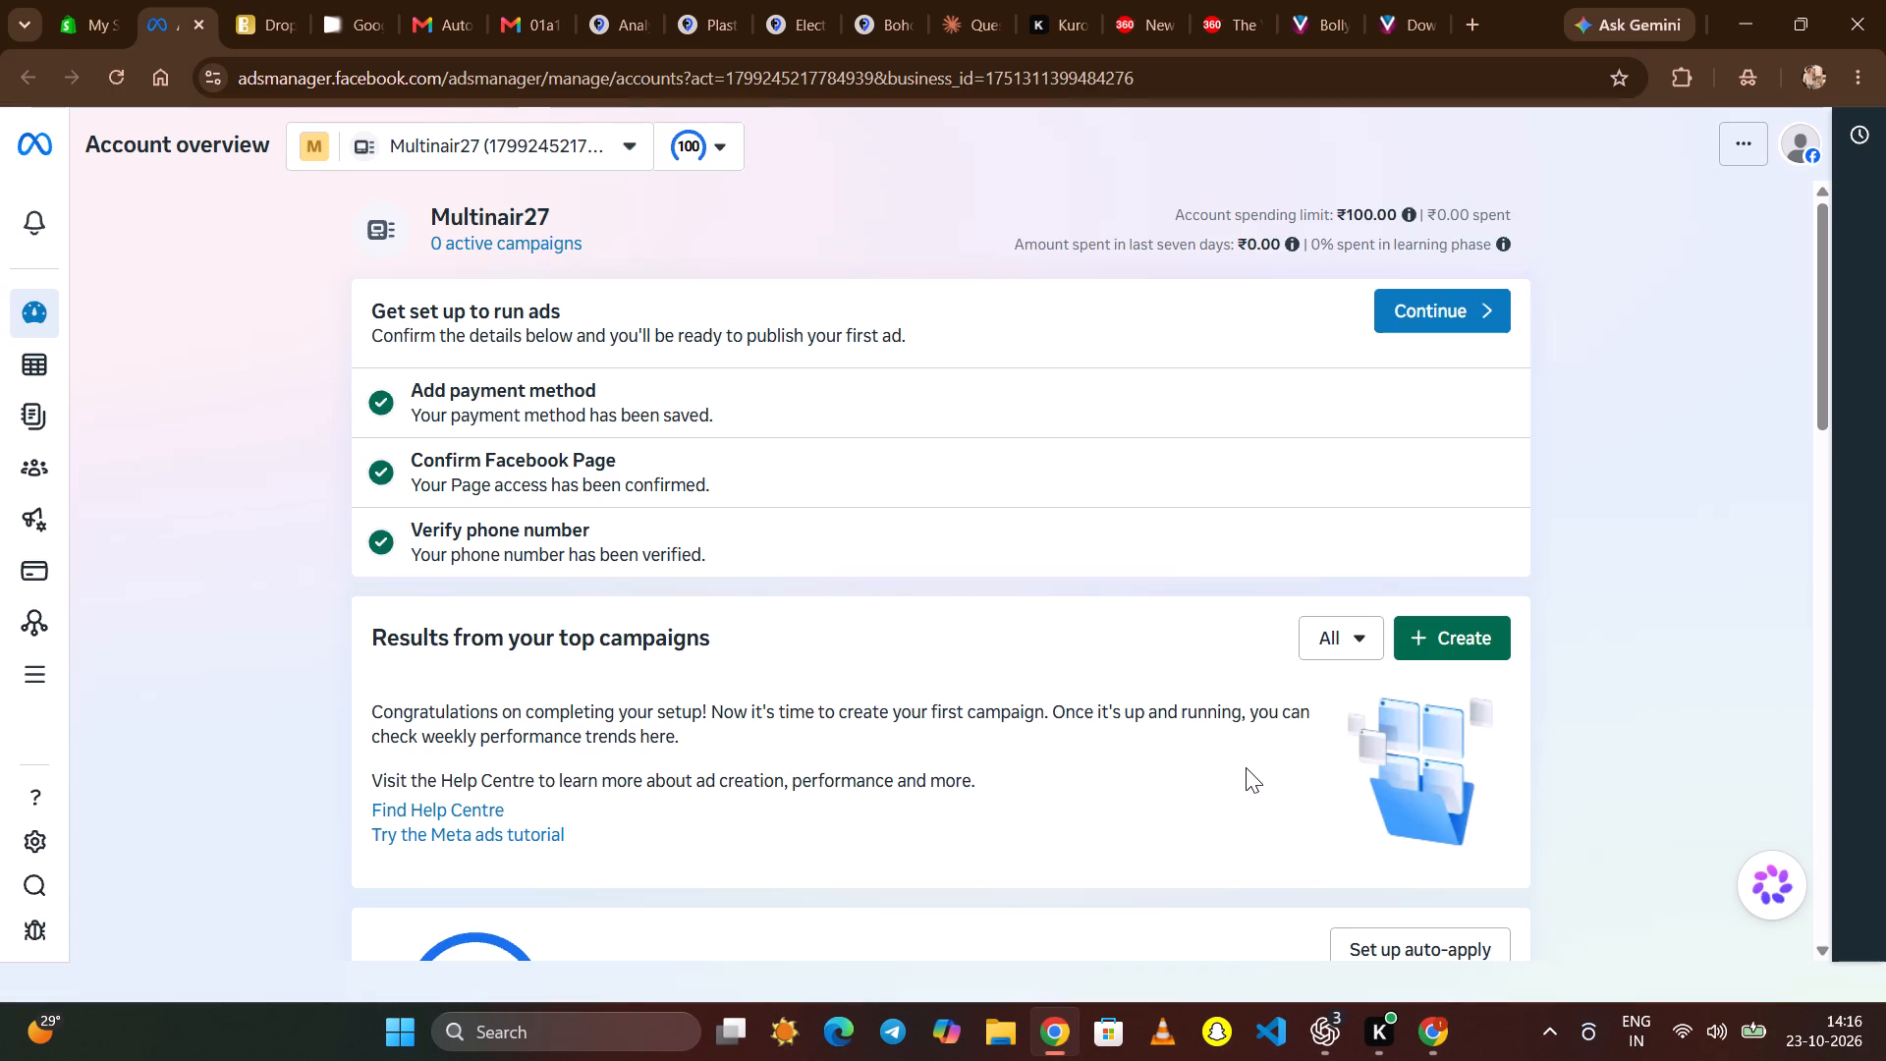
Continue from the Get set up to run ads checklist to creating the account's first ad.
{"action": "left_click", "coordinate": [1427, 314]}
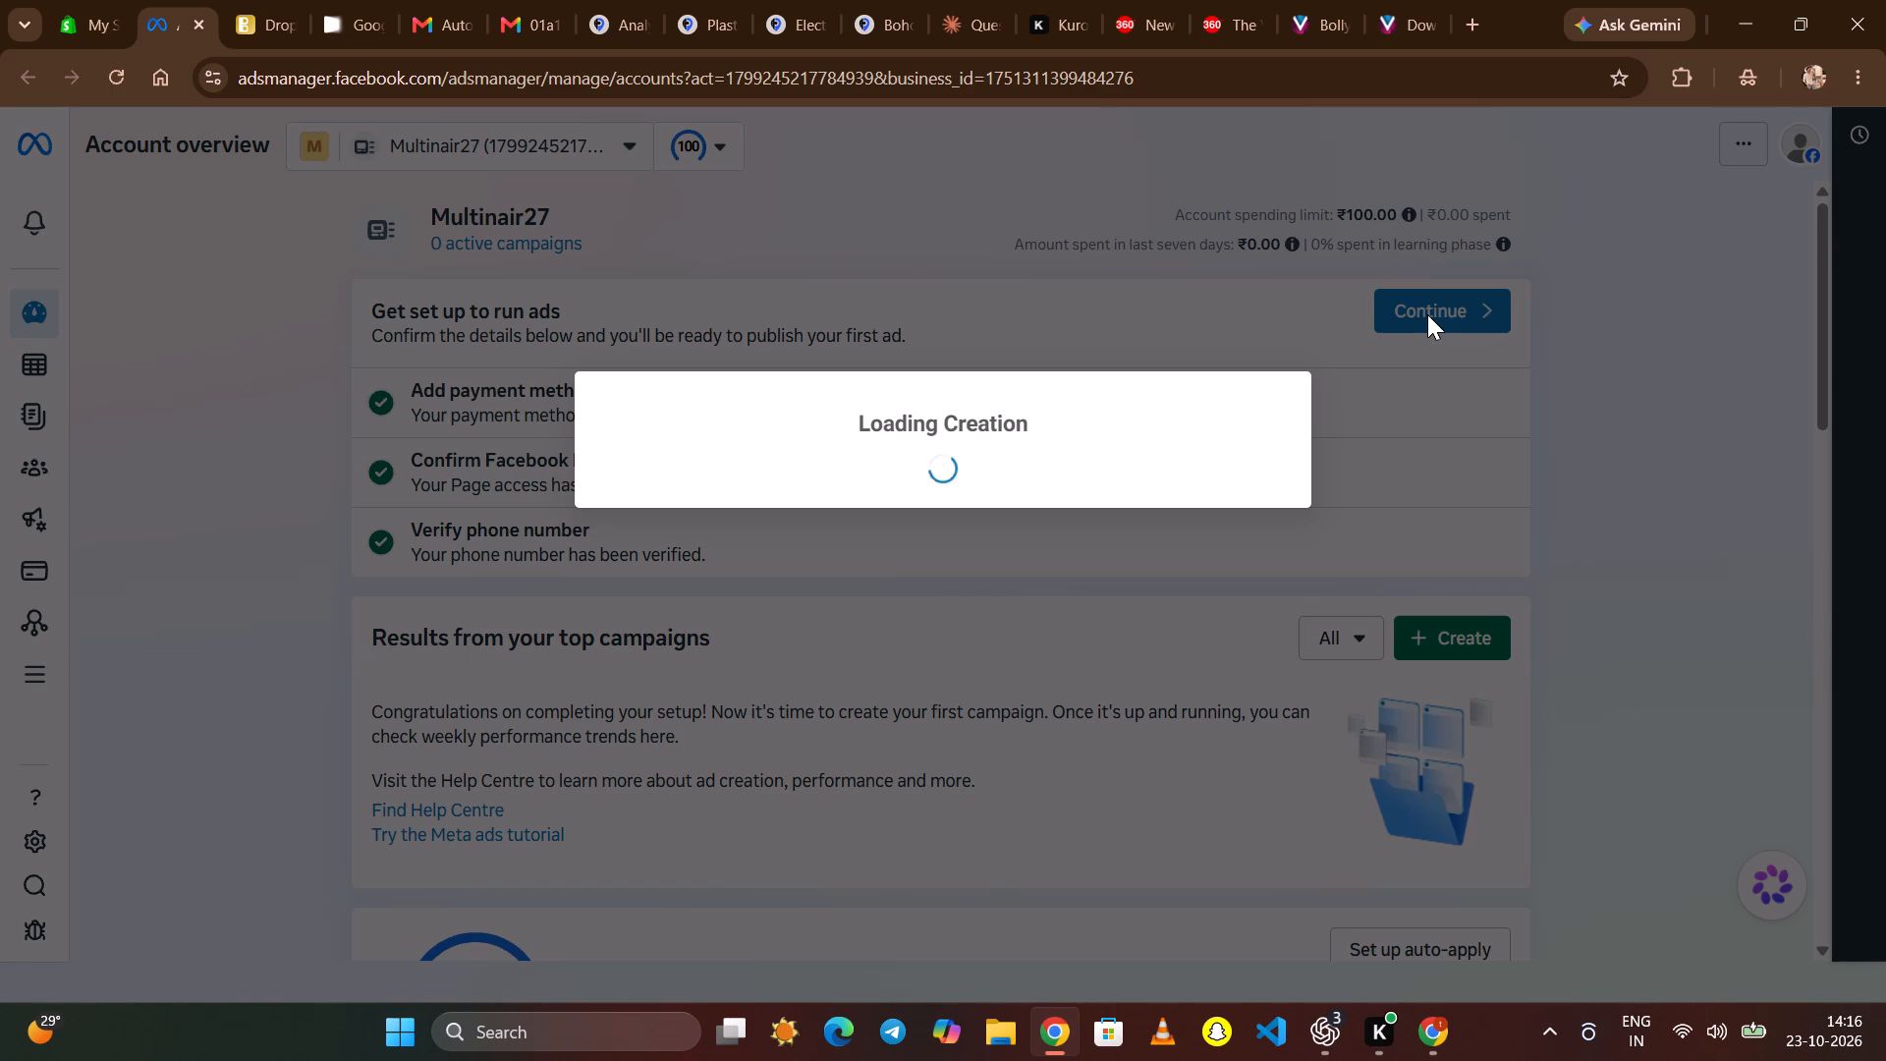
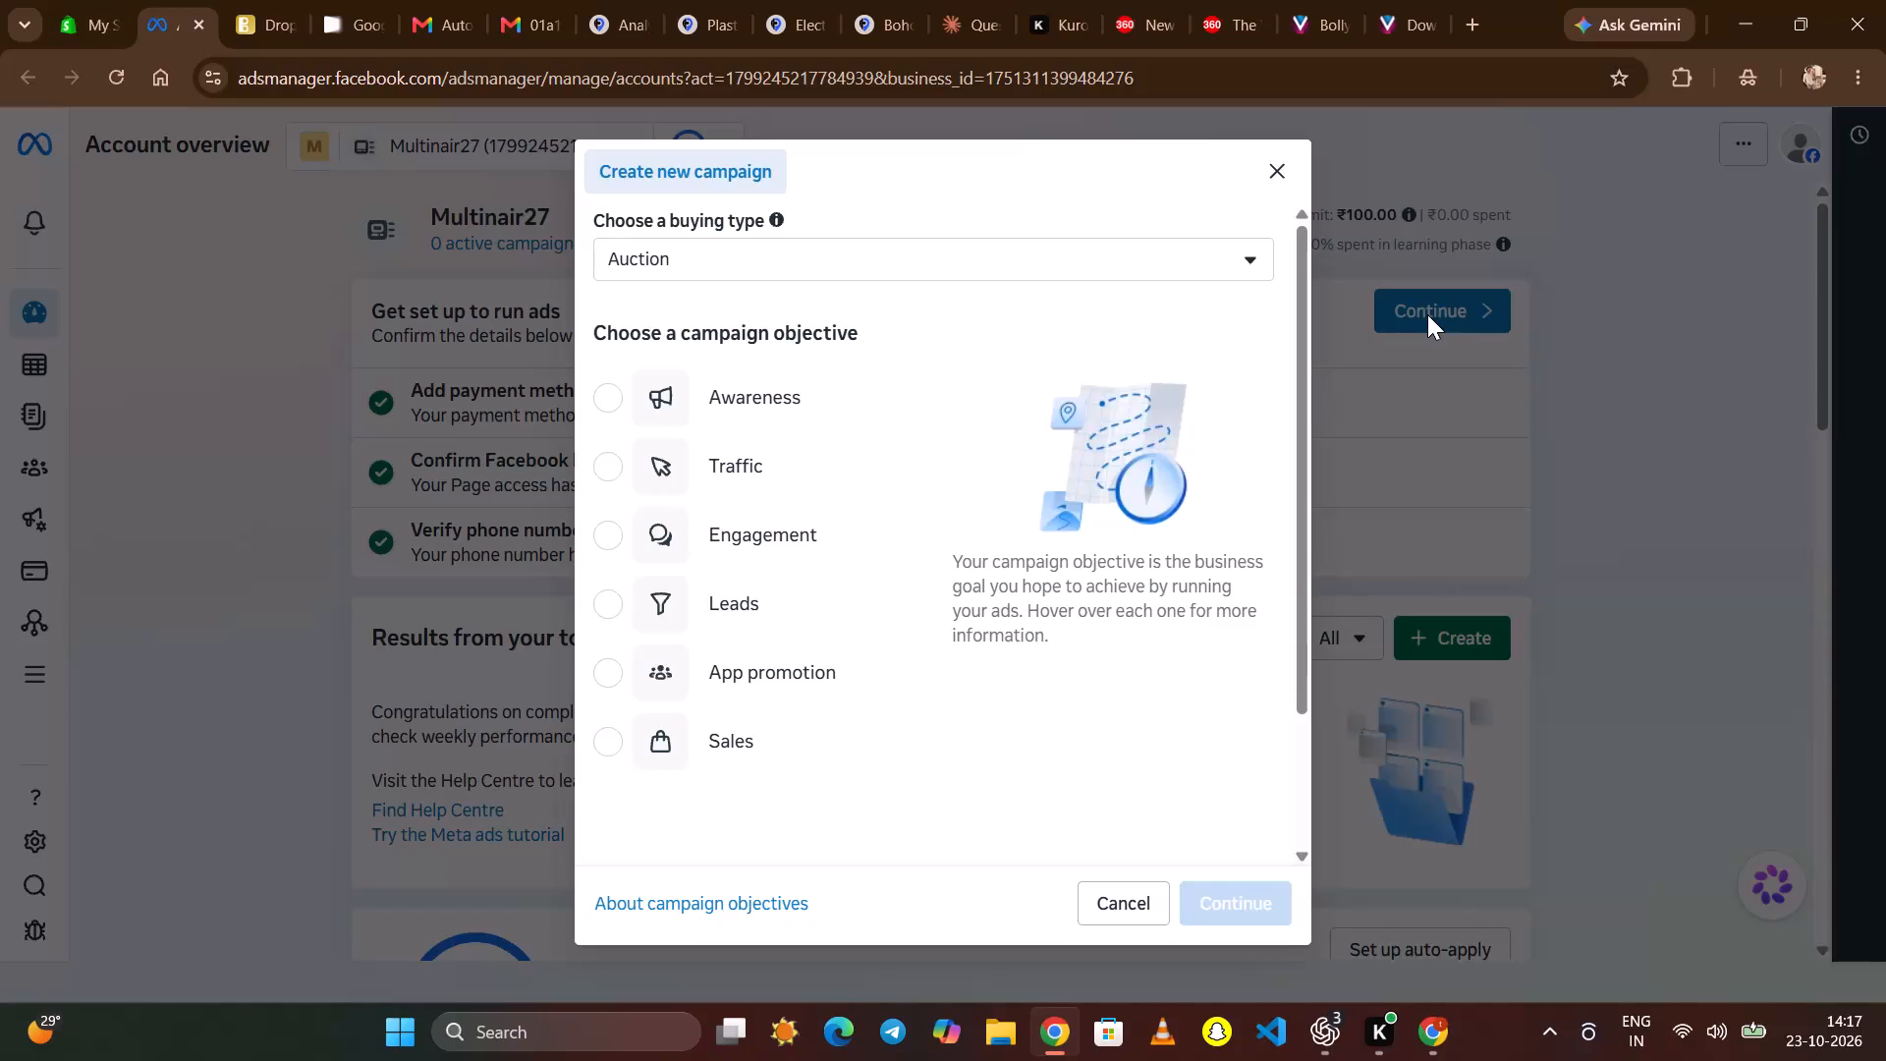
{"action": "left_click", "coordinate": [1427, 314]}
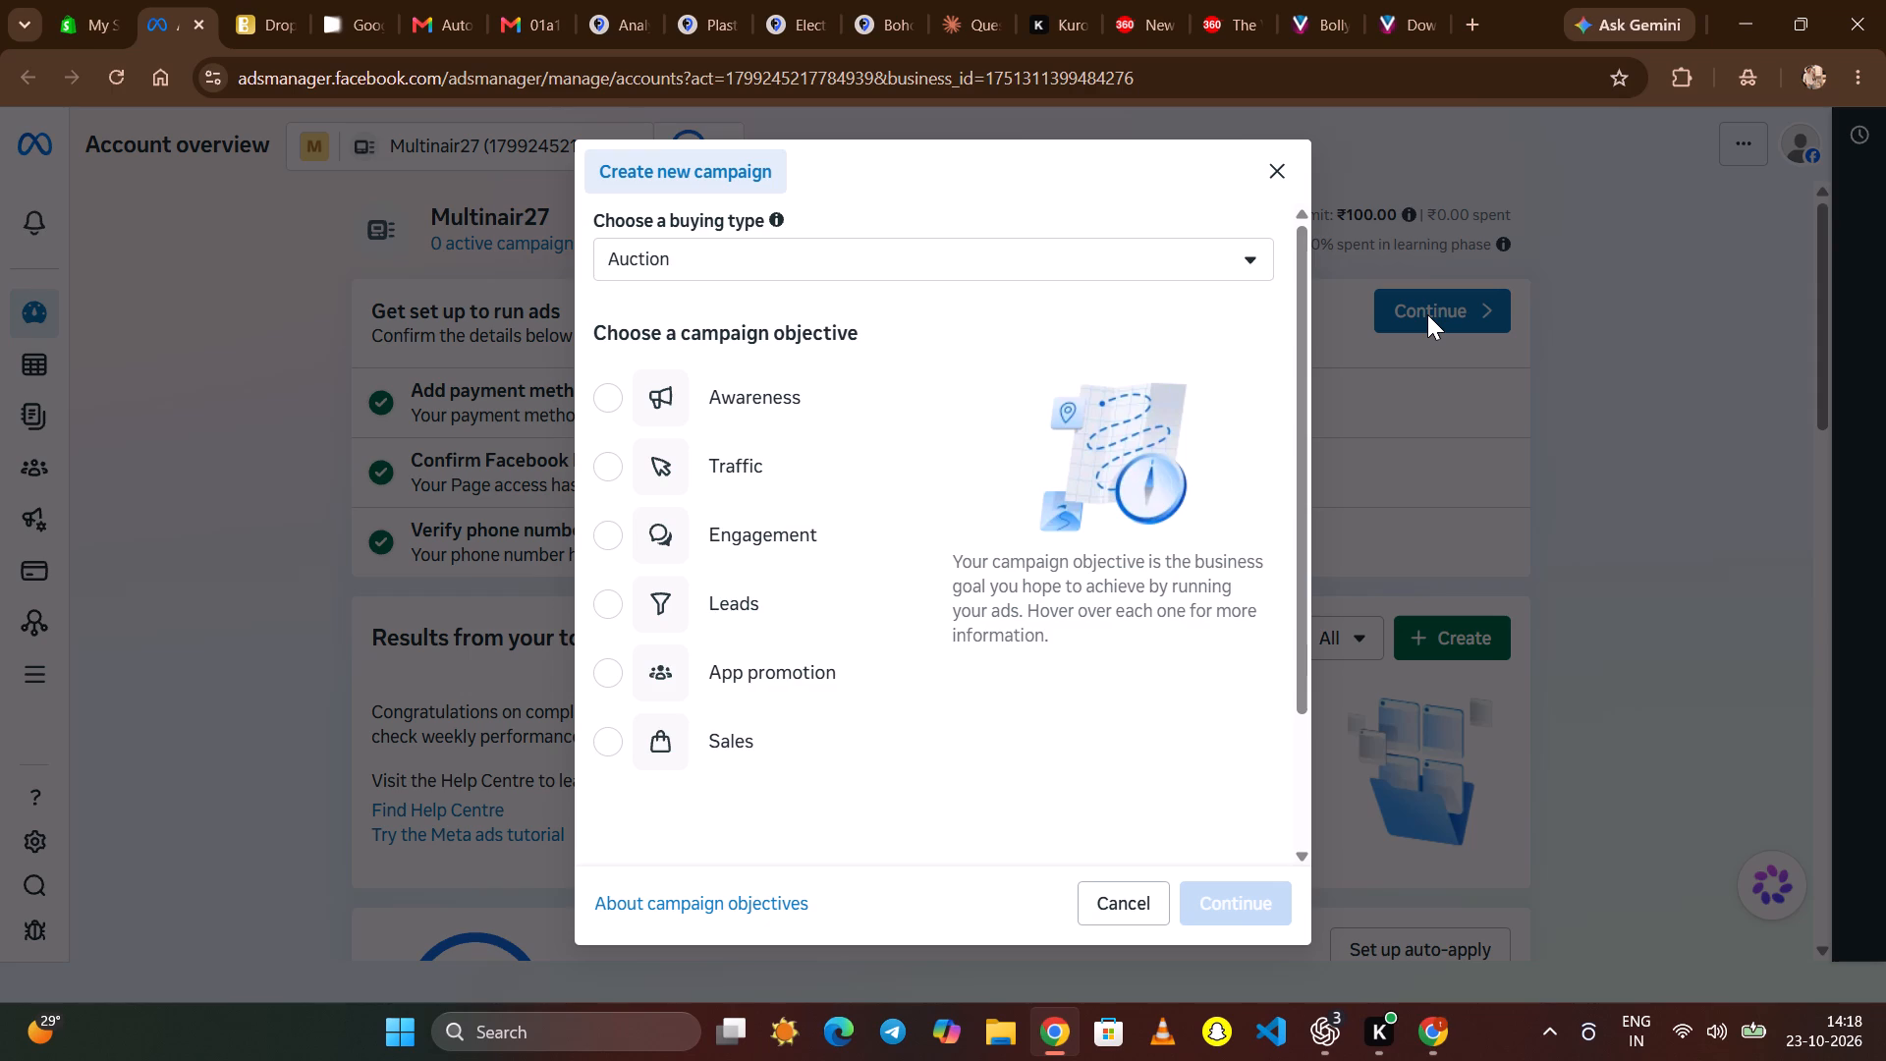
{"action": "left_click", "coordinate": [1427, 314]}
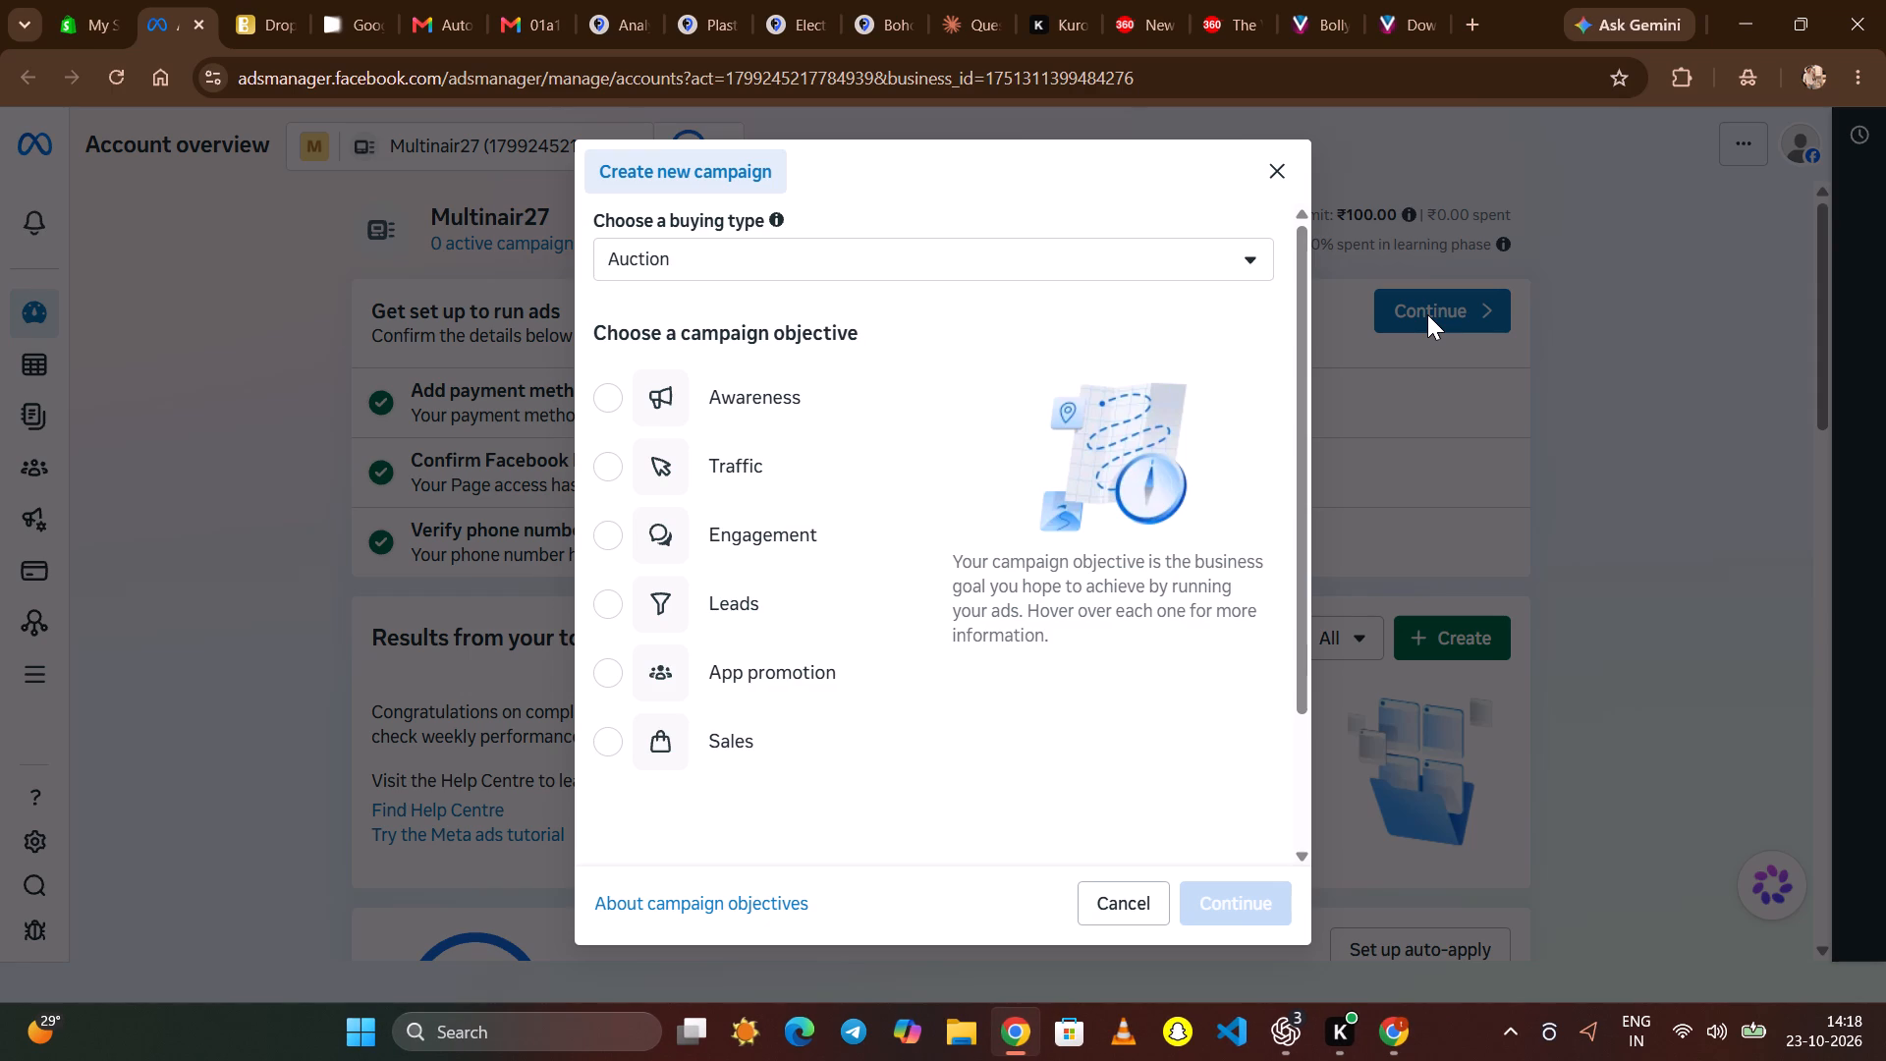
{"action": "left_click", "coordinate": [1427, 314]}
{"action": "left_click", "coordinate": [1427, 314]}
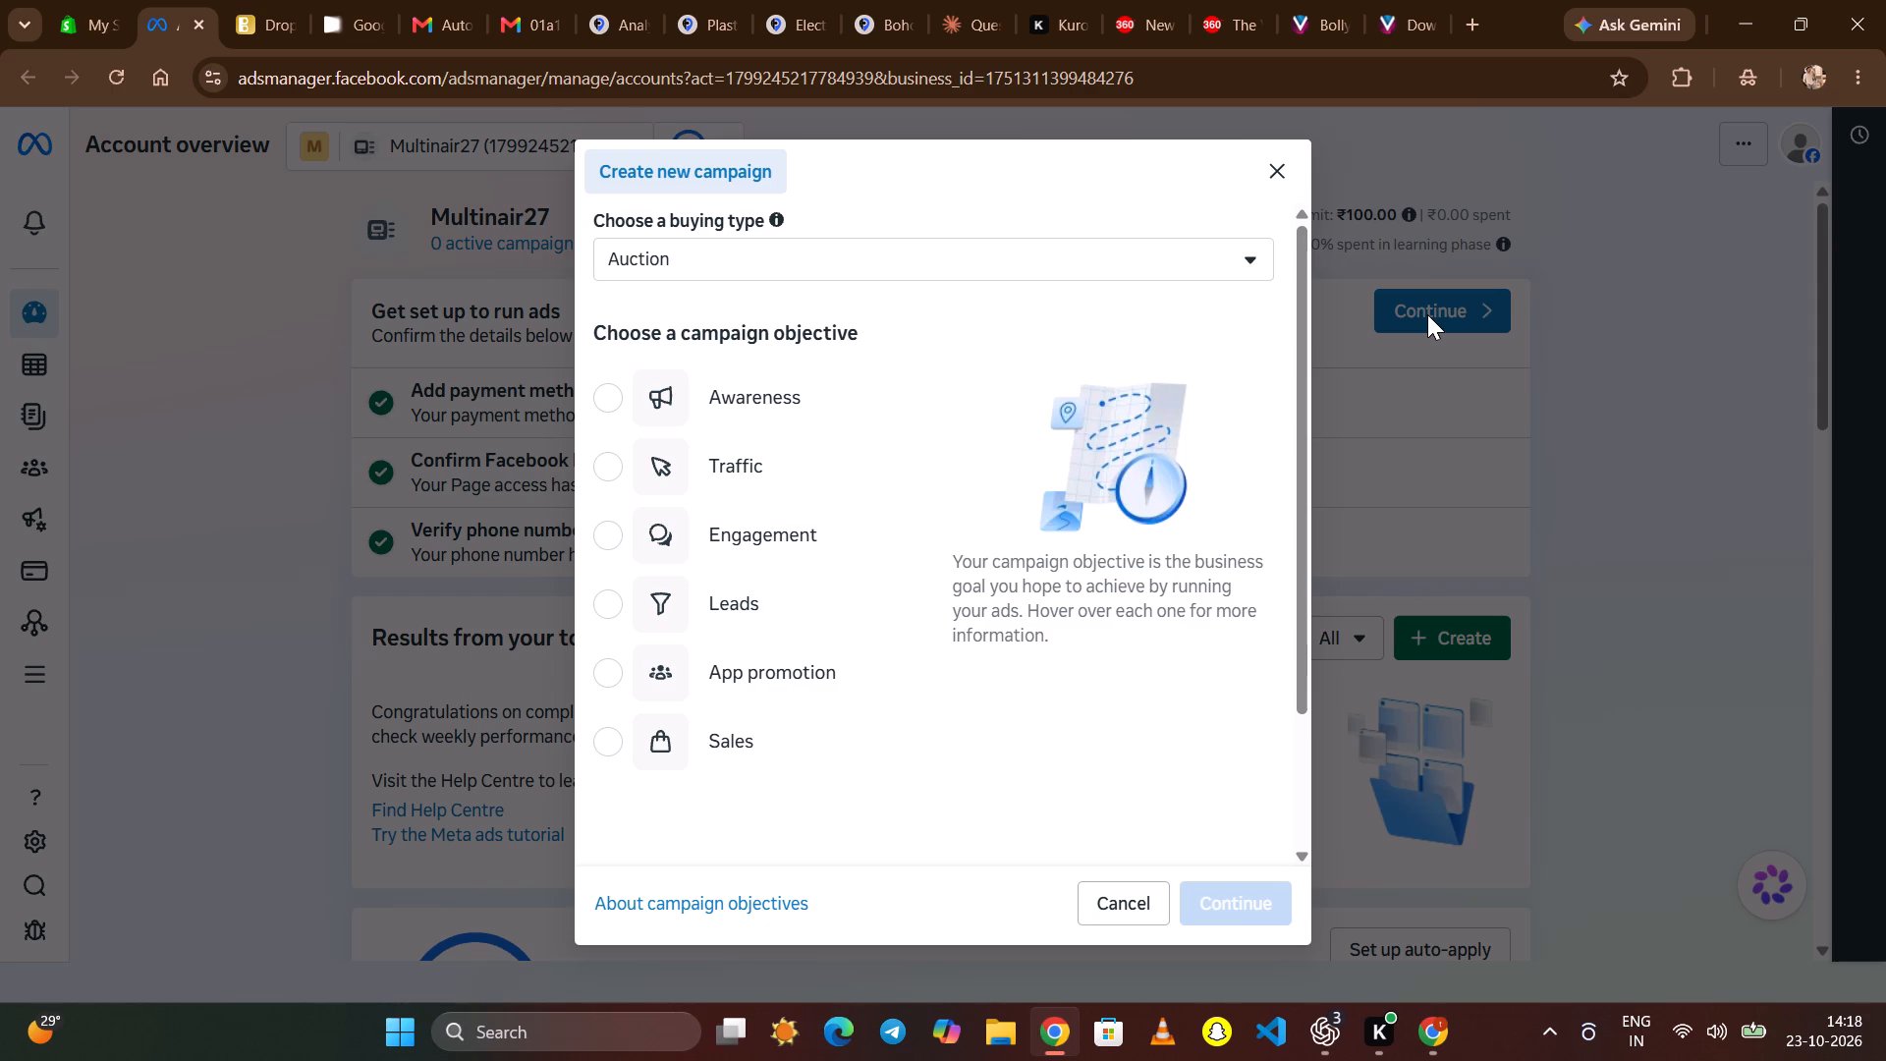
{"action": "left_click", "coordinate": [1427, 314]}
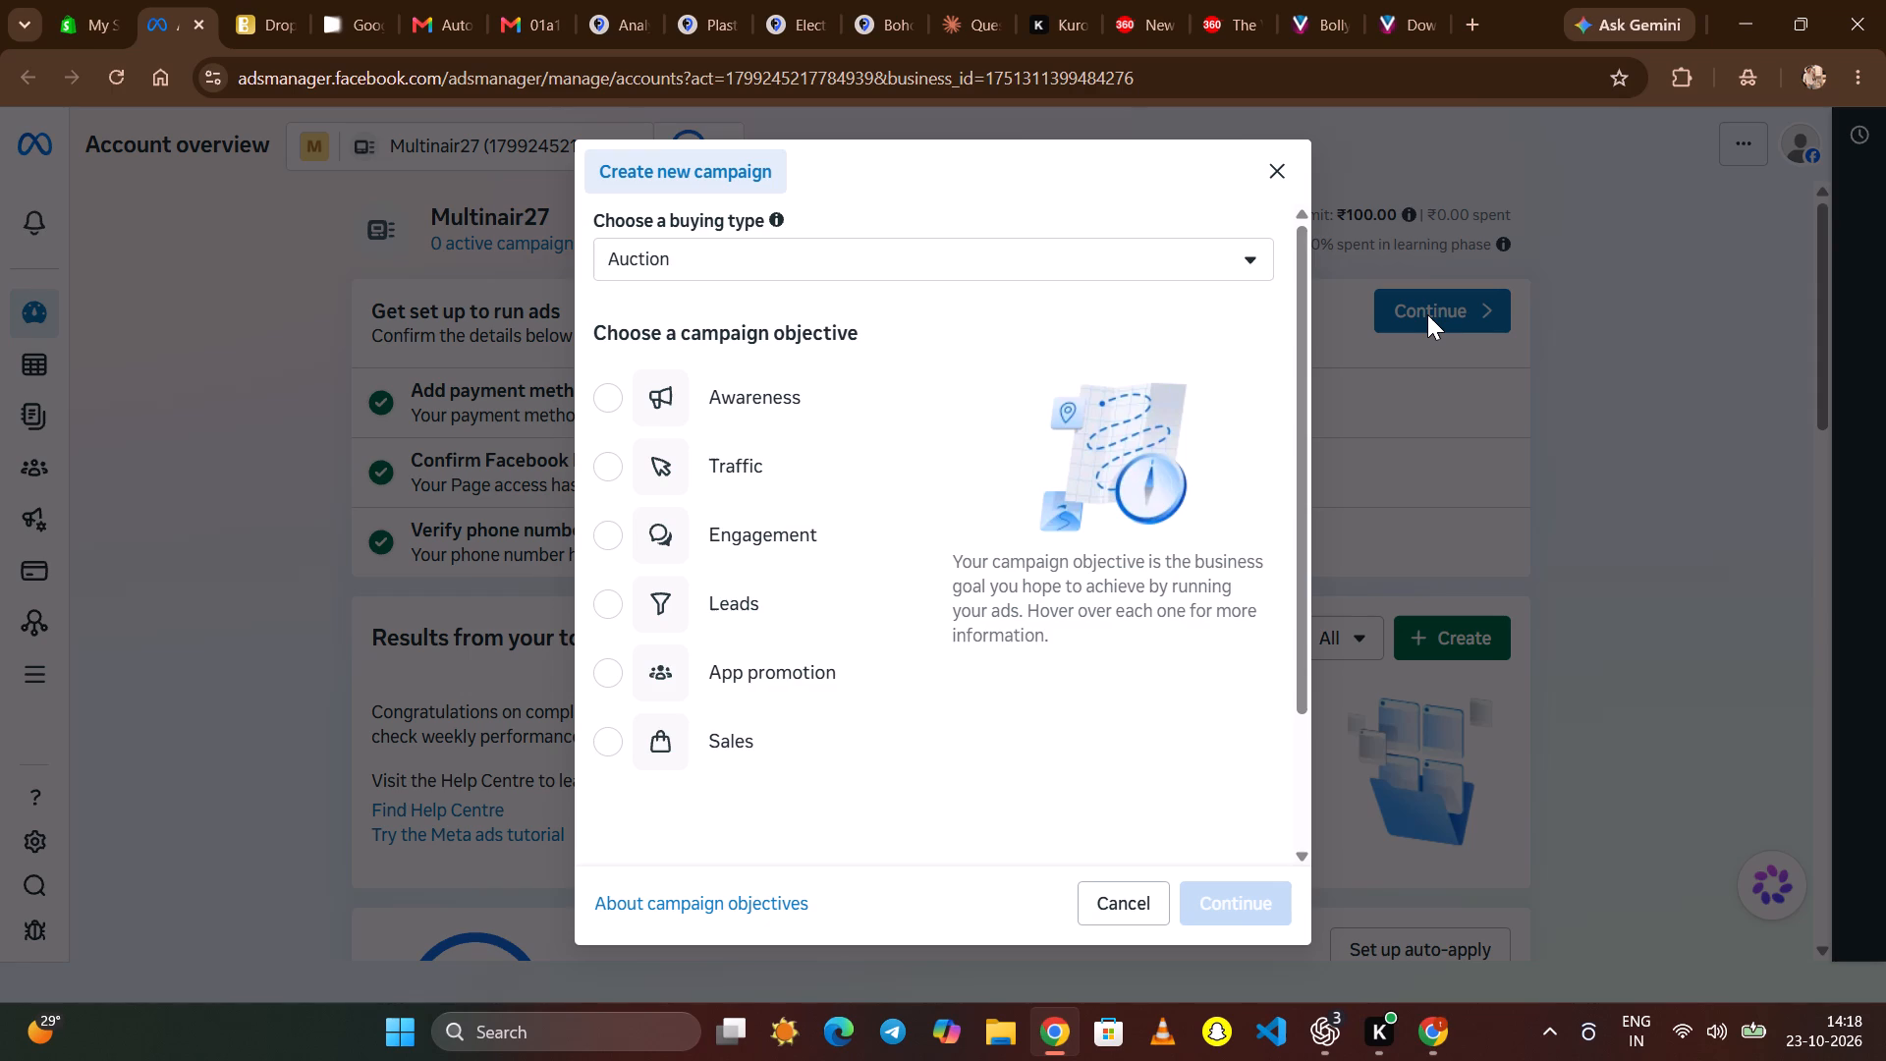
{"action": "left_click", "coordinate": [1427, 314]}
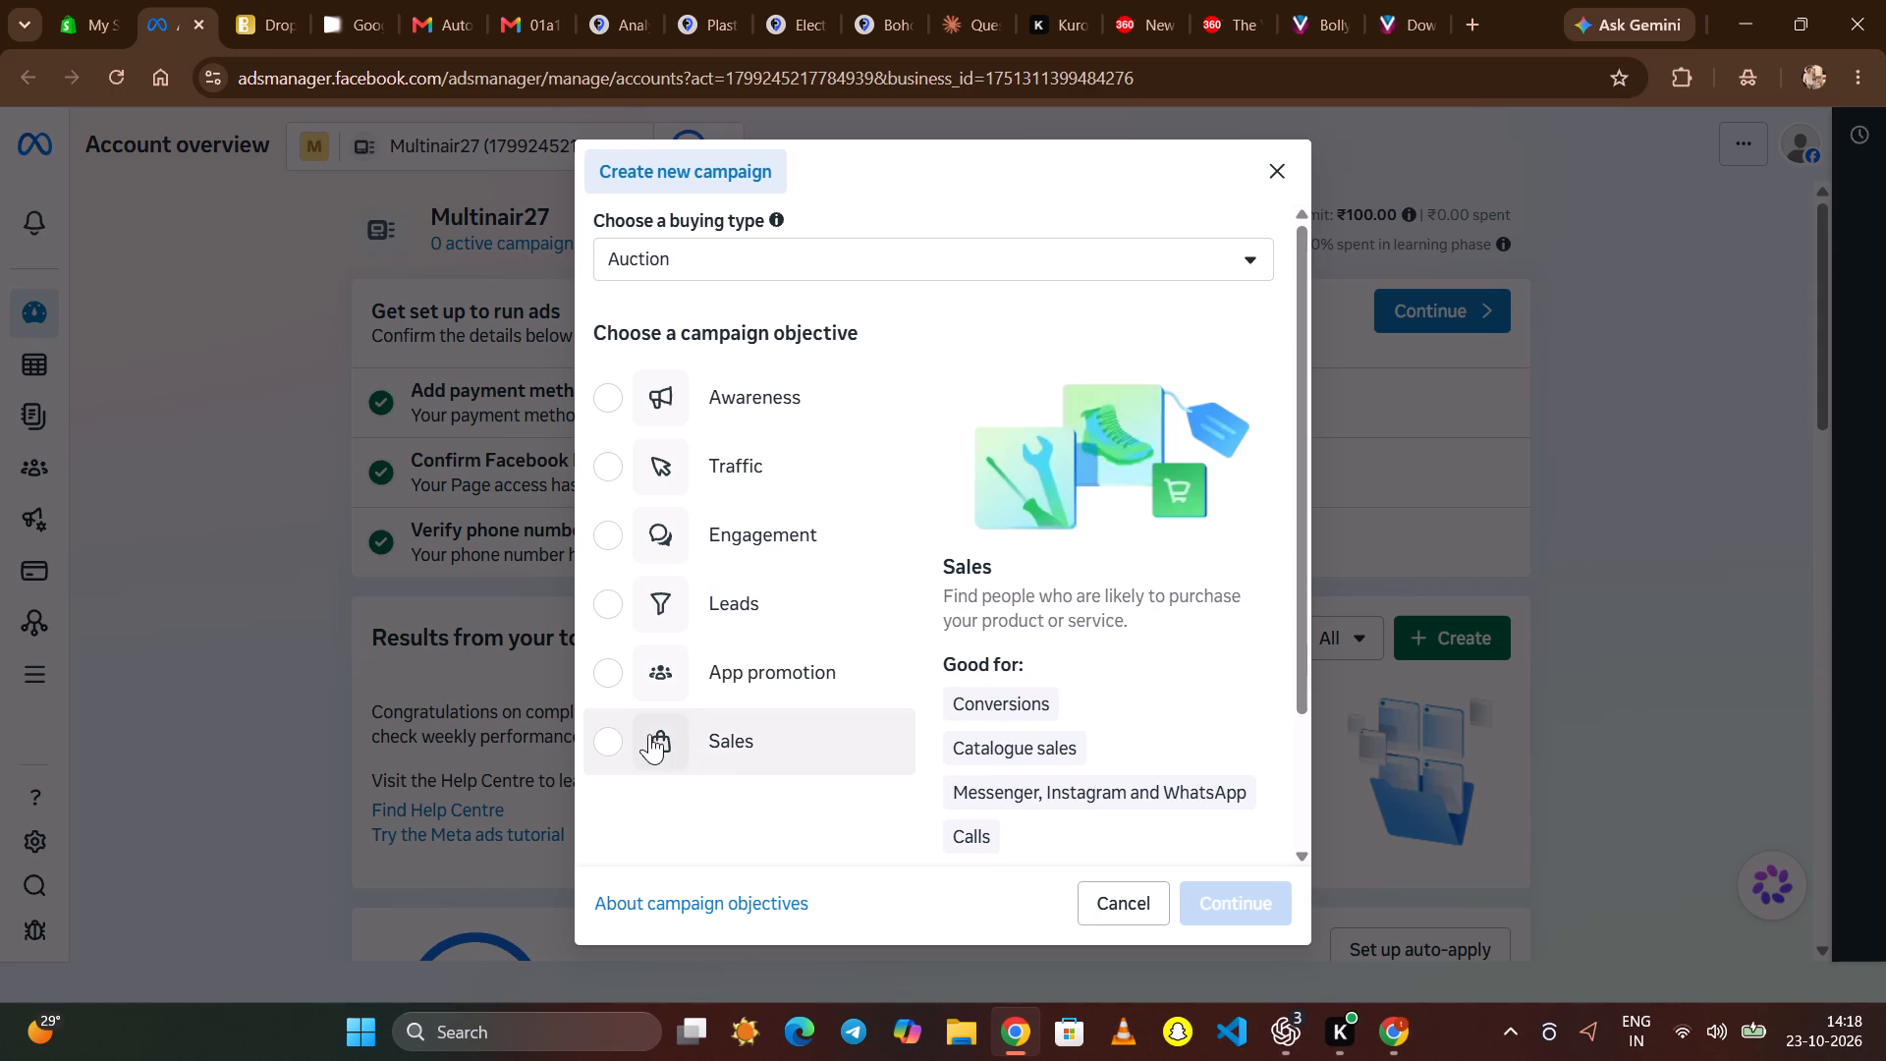
Create a new campaign with the Auction buying type and the Sales objective.
{"action": "left_click", "coordinate": [602, 727]}
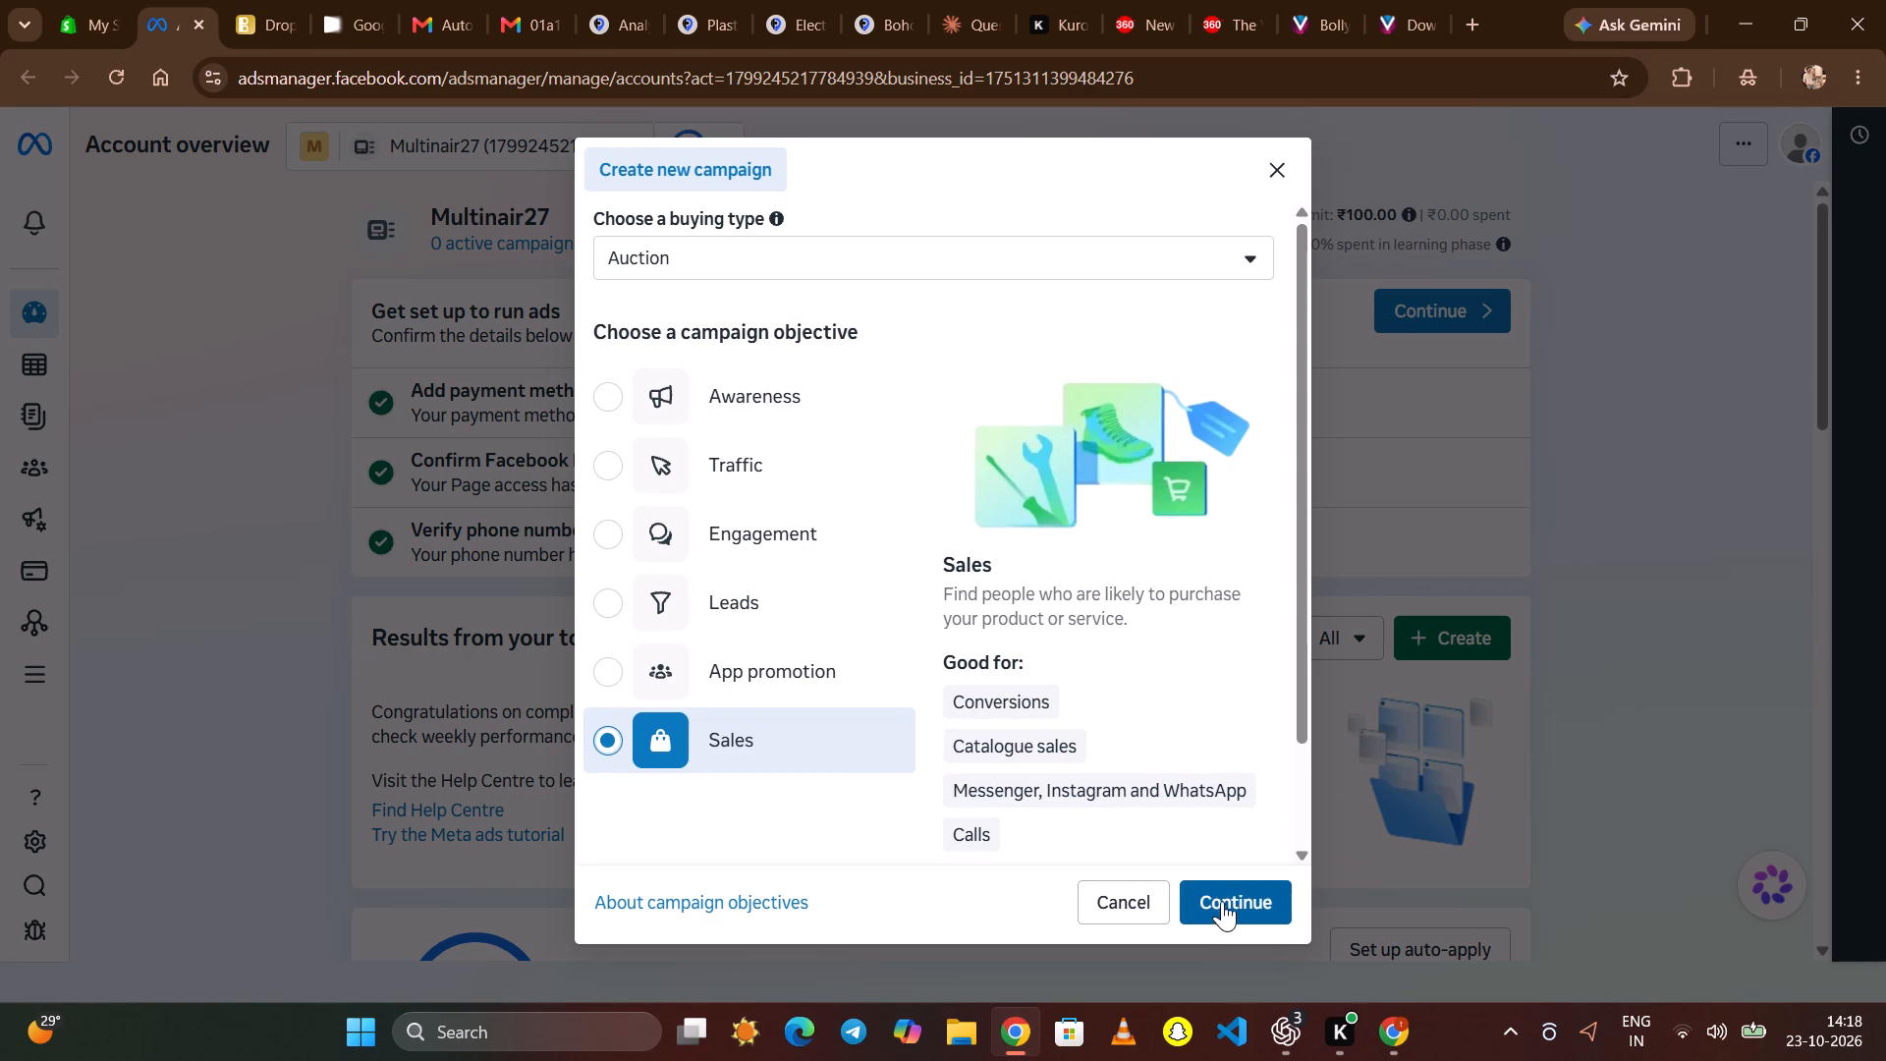
{"action": "scroll", "coordinate": [1189, 632], "scroll_direction": "down", "scroll_amount": 2}
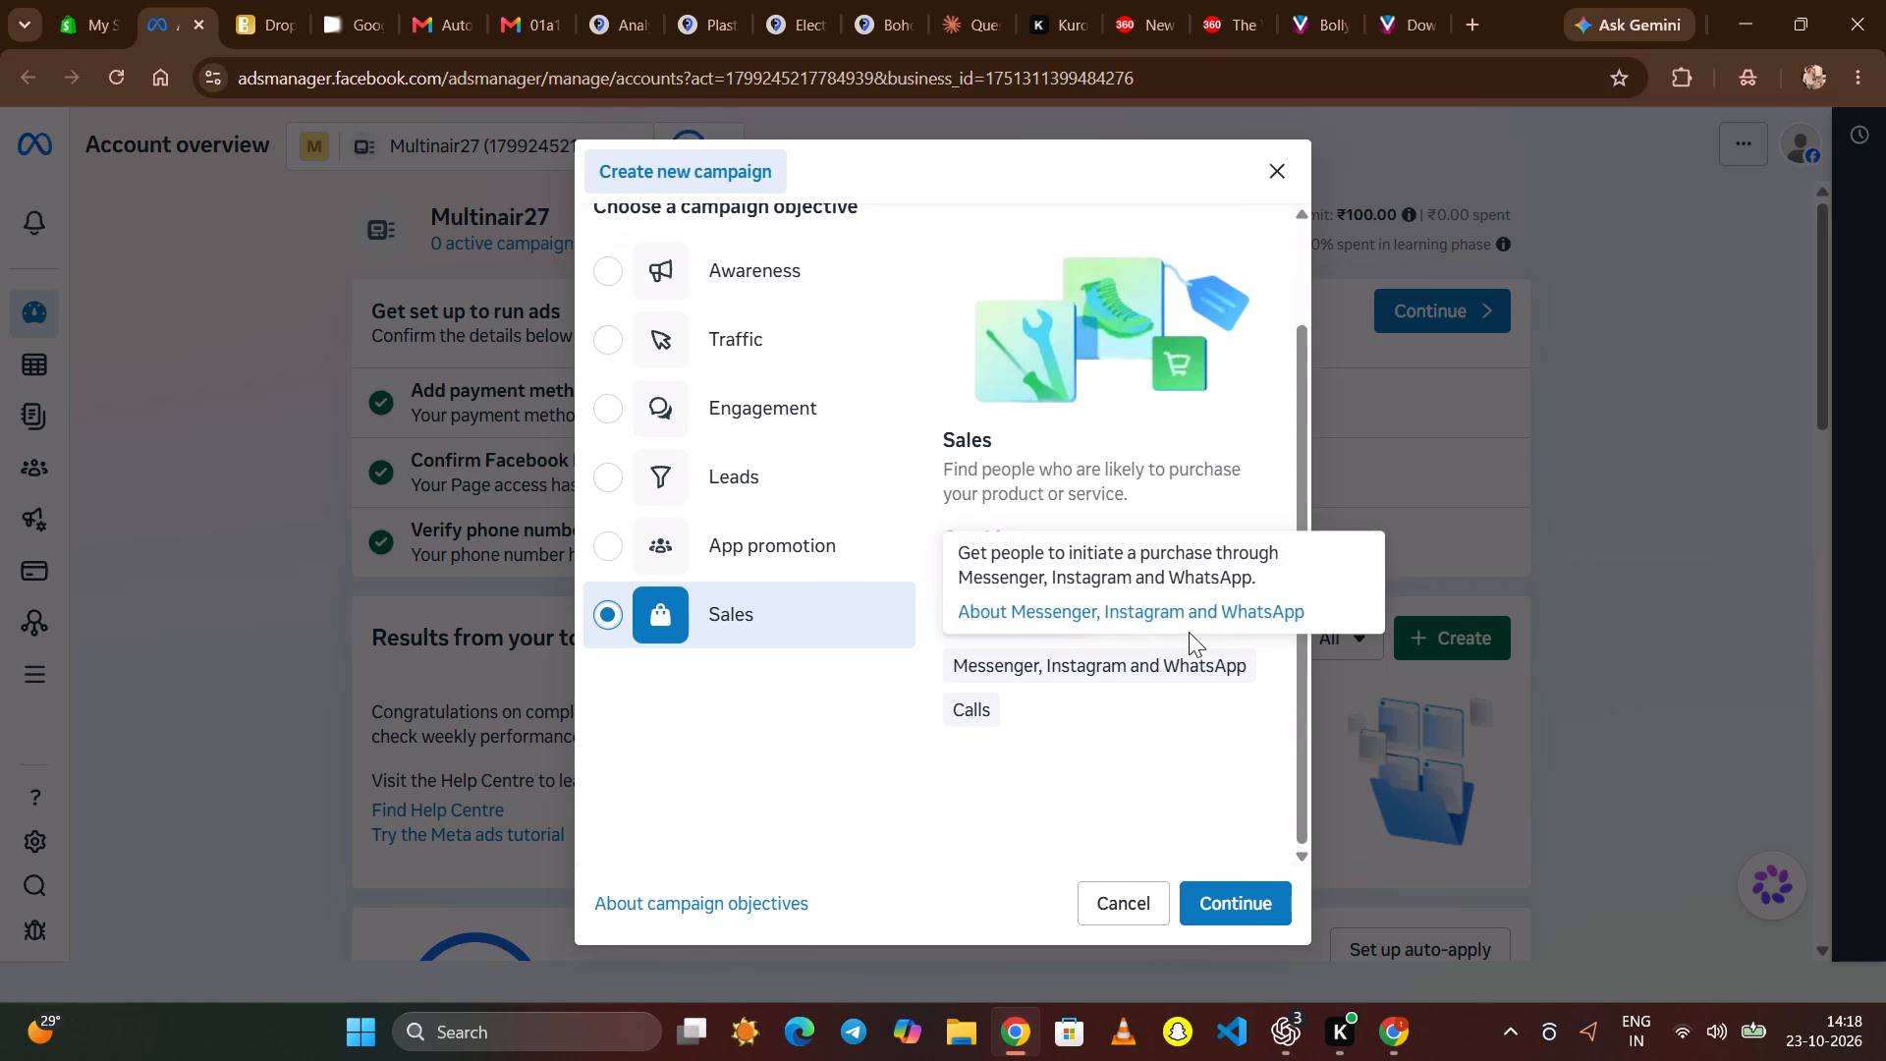
{"action": "left_click", "coordinate": [1251, 886]}
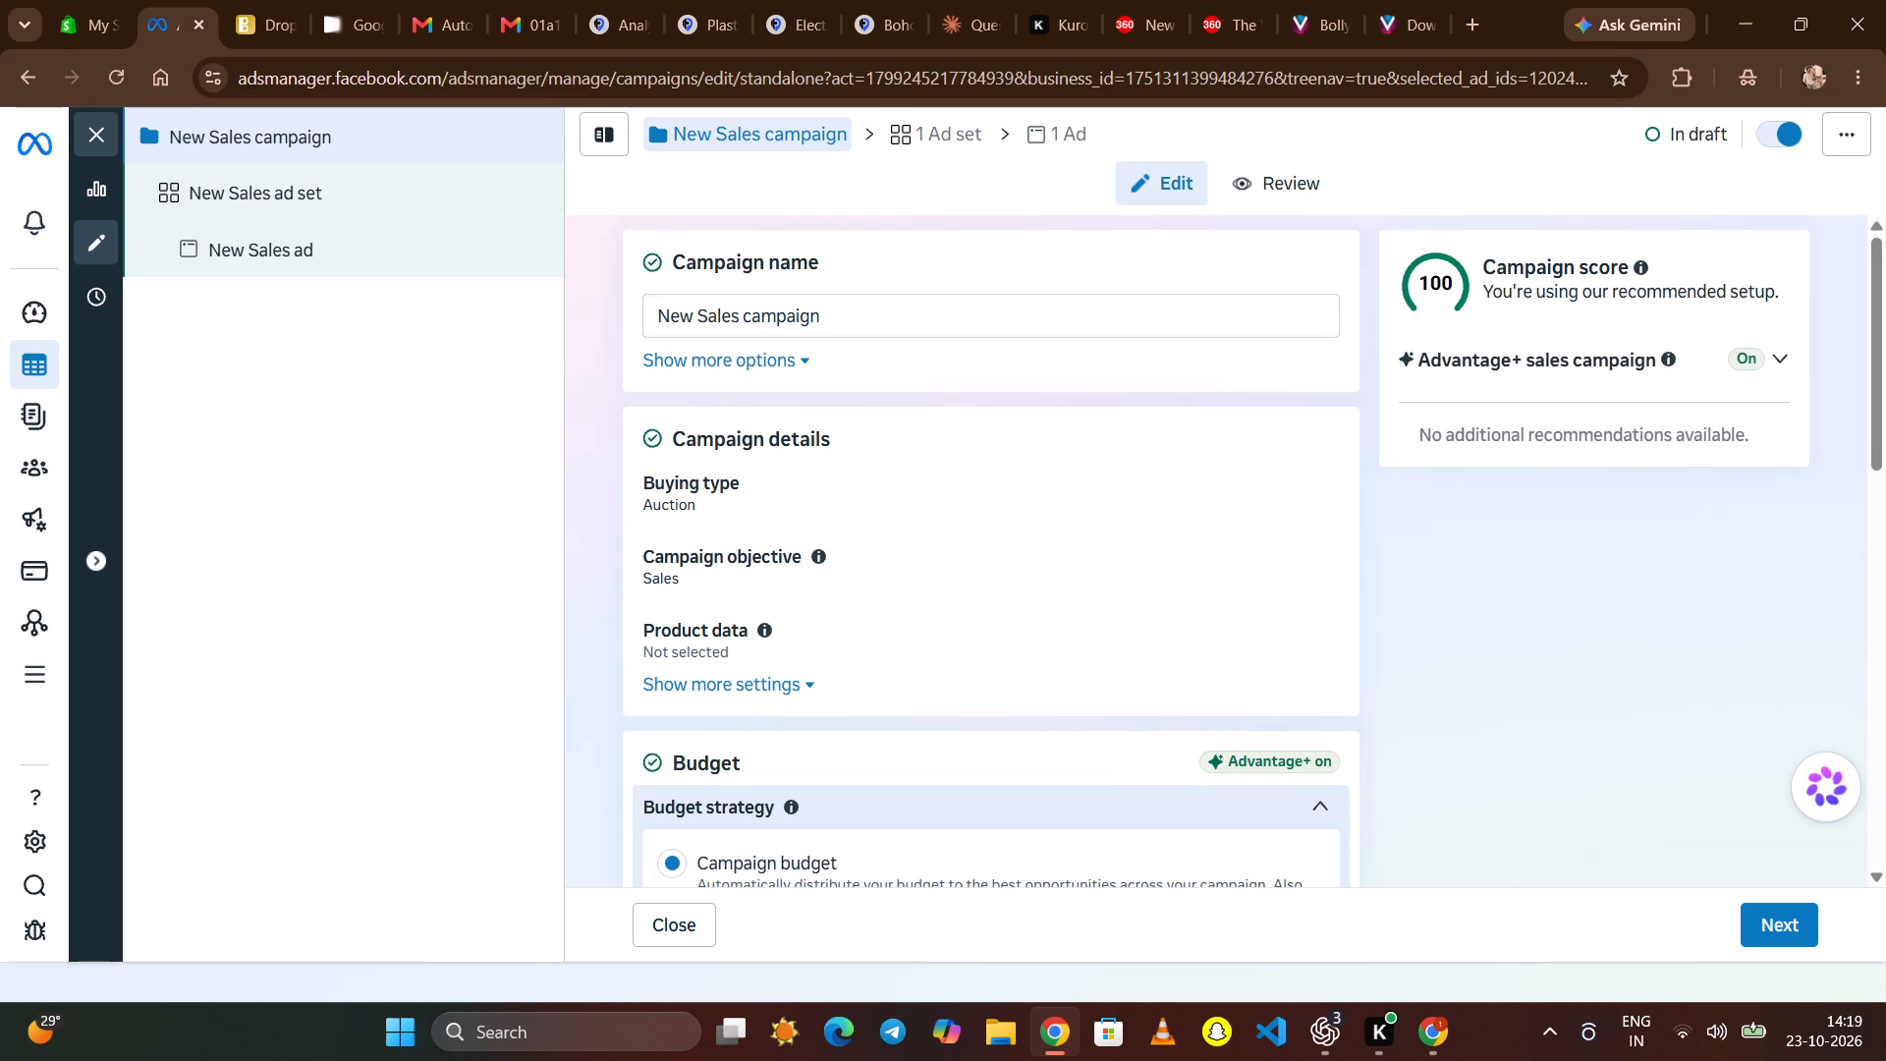
Look through the new Sales campaign's settings, from the campaign name to Special Ad Categories.
{"action": "scroll", "coordinate": [965, 453], "scroll_direction": "down", "scroll_amount": 2}
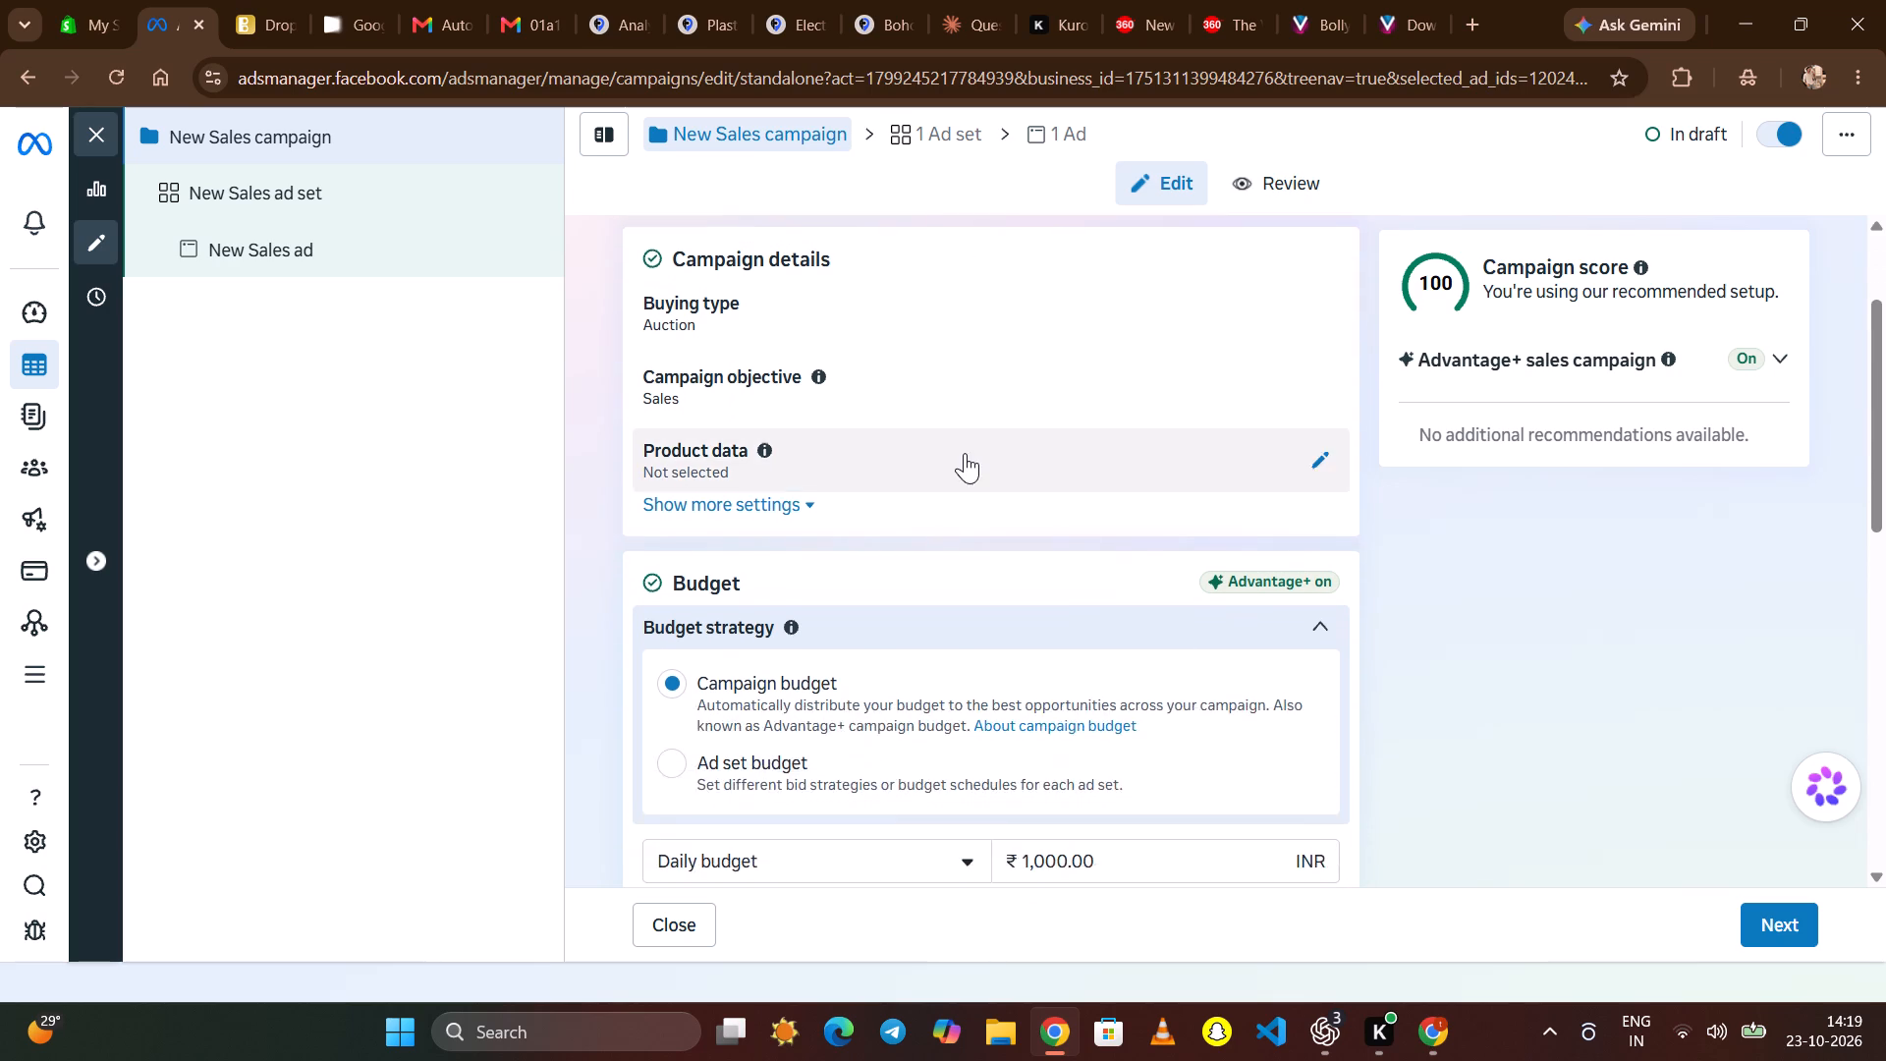
{"action": "scroll", "coordinate": [965, 453], "scroll_direction": "down", "scroll_amount": 4}
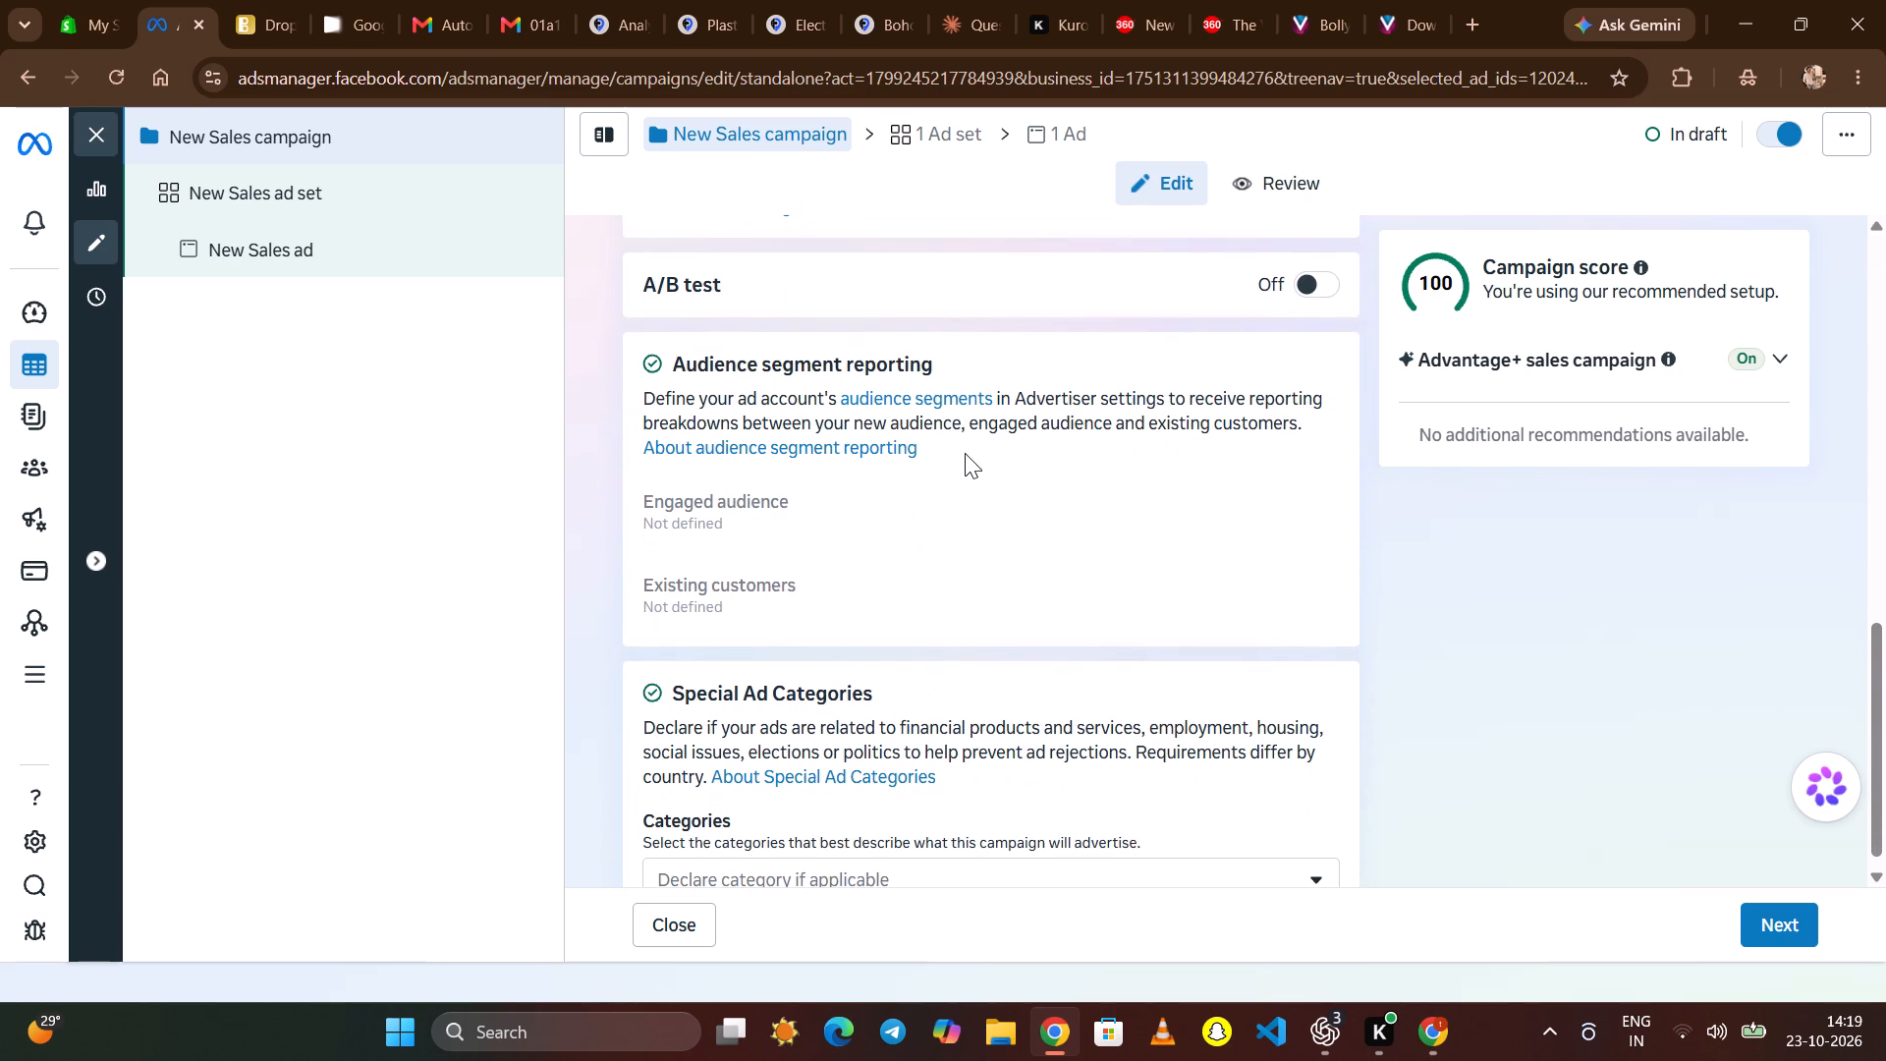
{"action": "scroll", "coordinate": [965, 453], "scroll_direction": "up", "scroll_amount": 6}
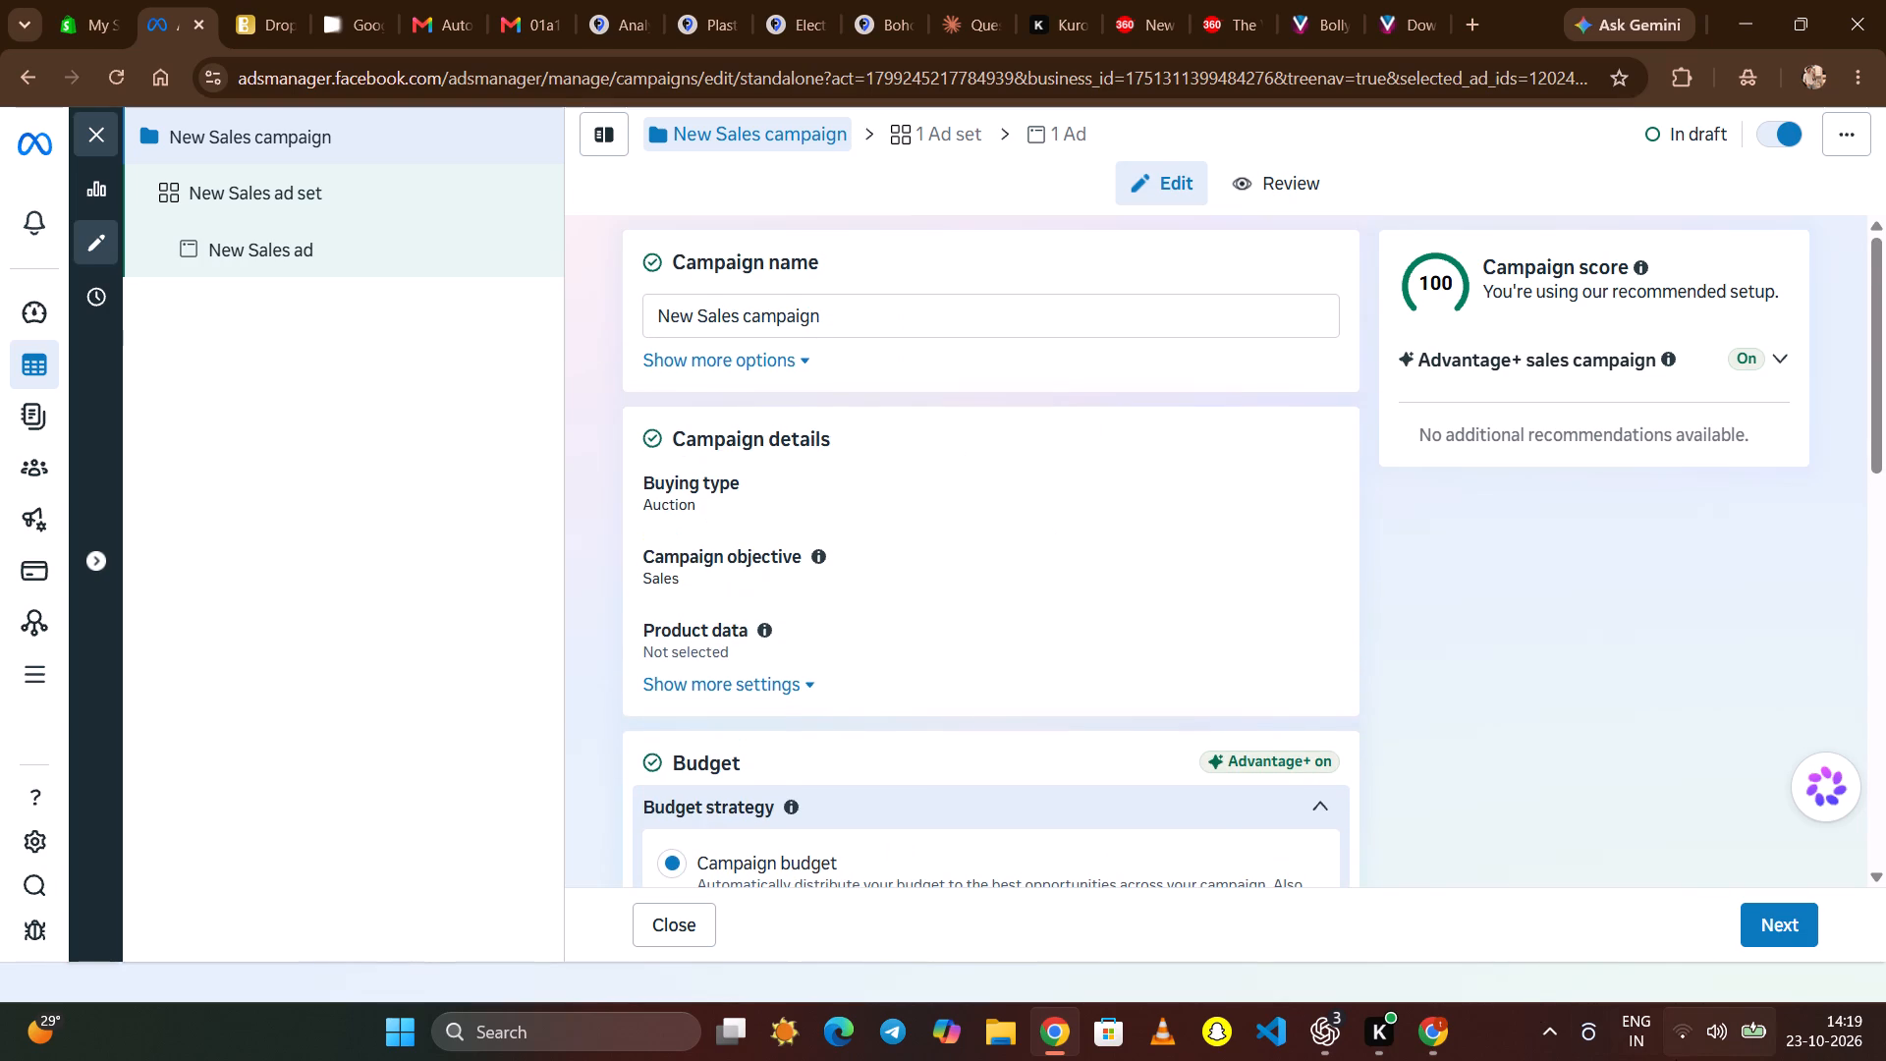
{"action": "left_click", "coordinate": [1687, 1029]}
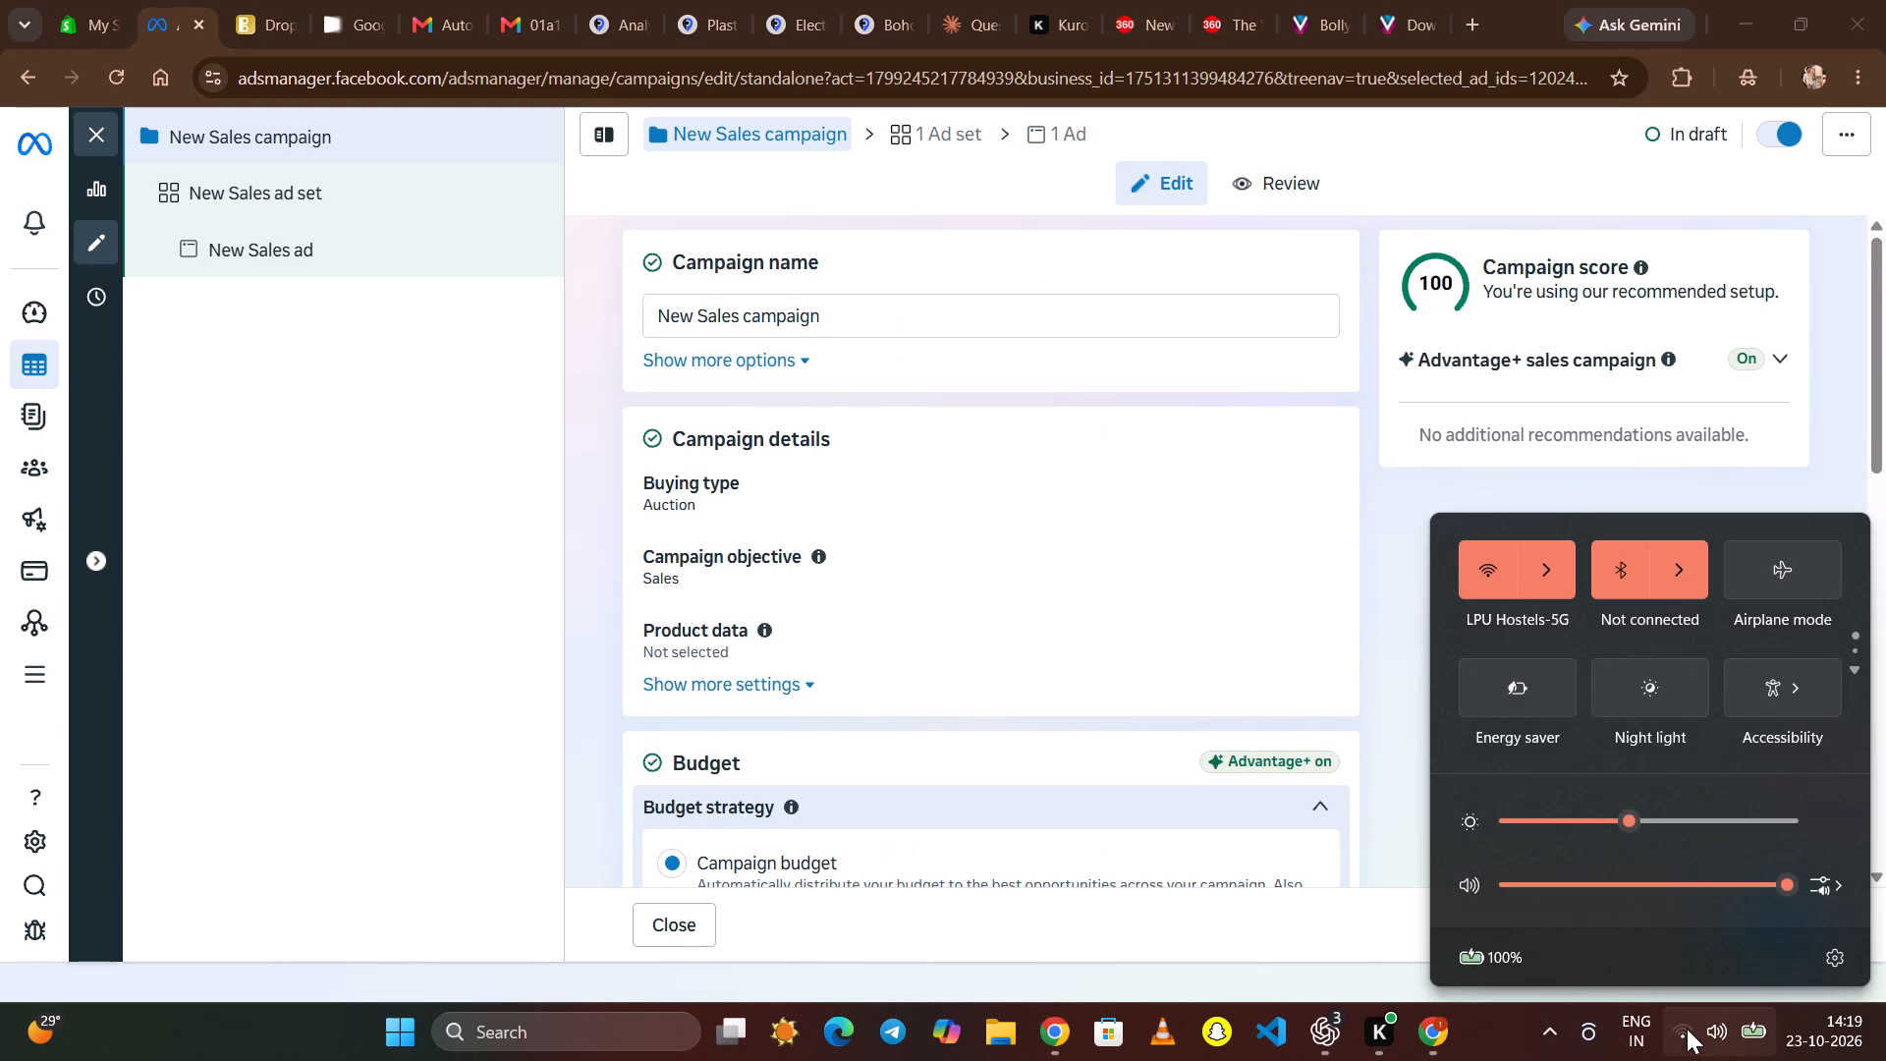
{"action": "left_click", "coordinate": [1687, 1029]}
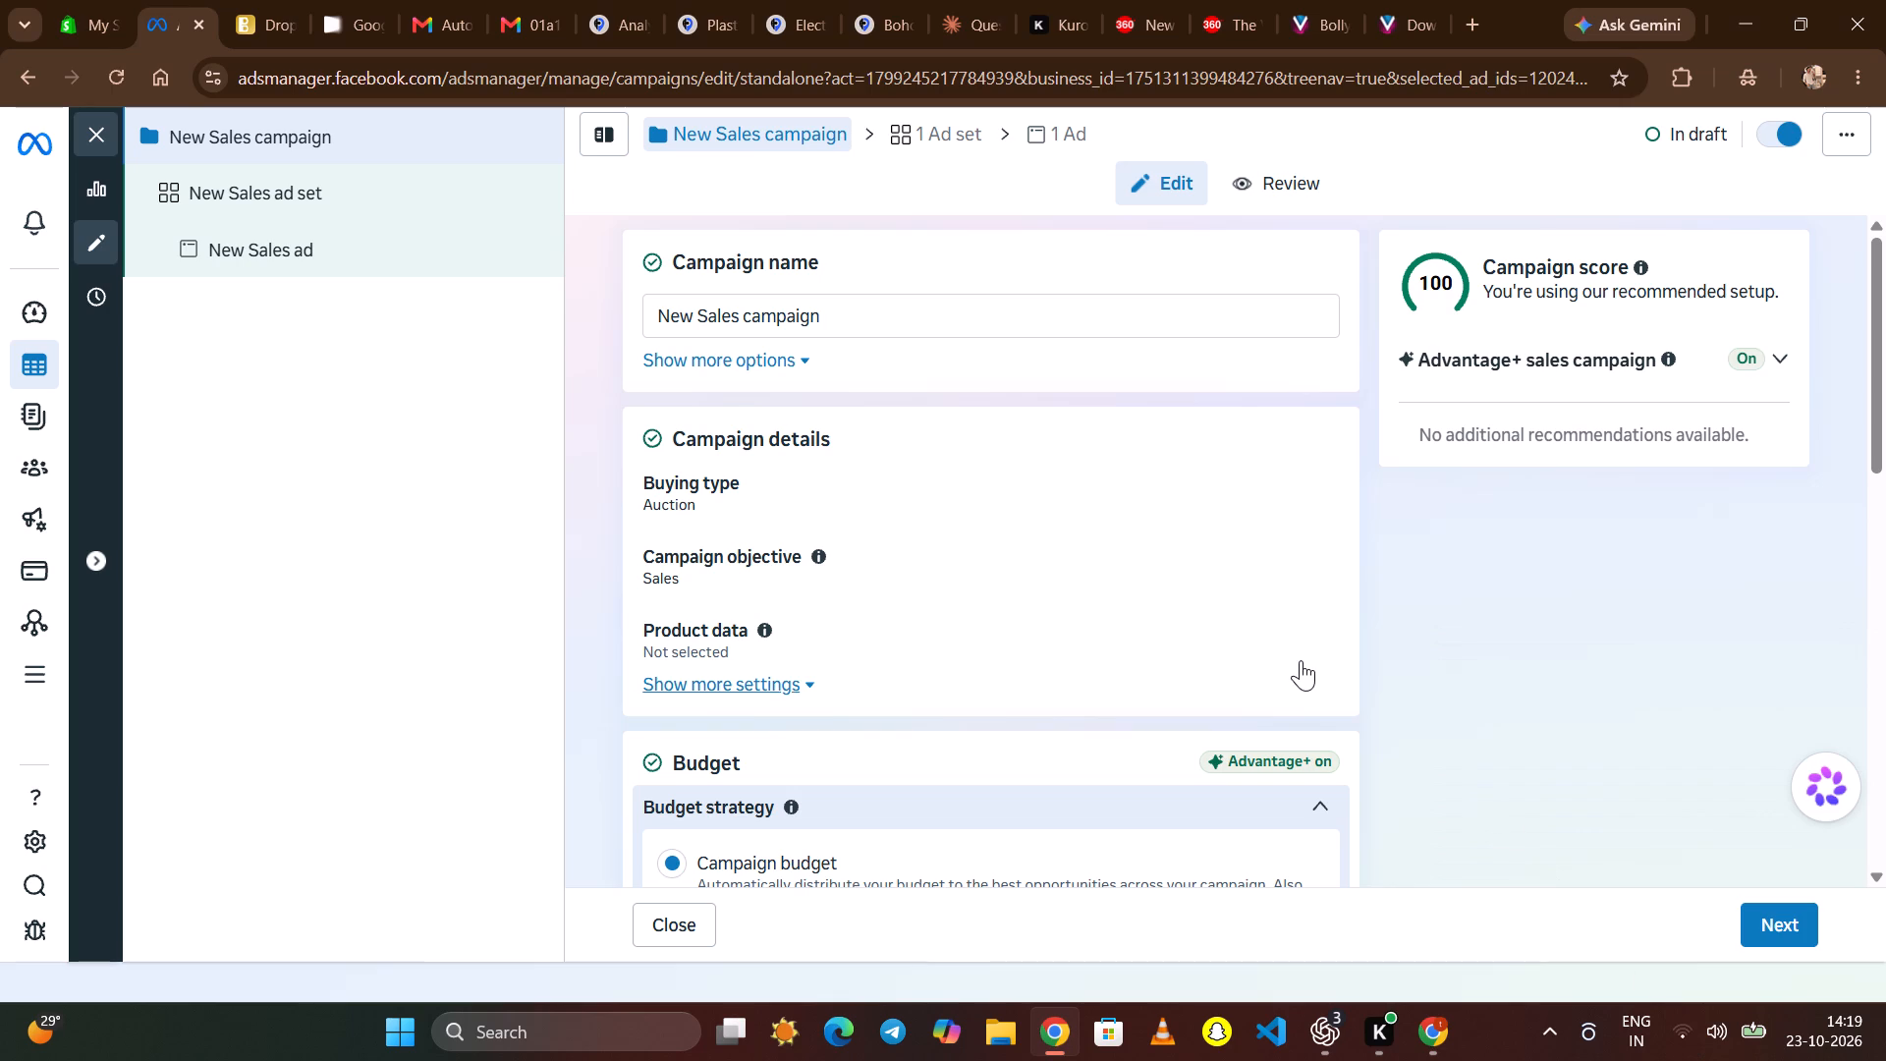
Set the campaign's daily budget to ₹100, keeping the Campaign budget strategy.
{"action": "scroll", "coordinate": [1301, 660], "scroll_direction": "down", "scroll_amount": 2}
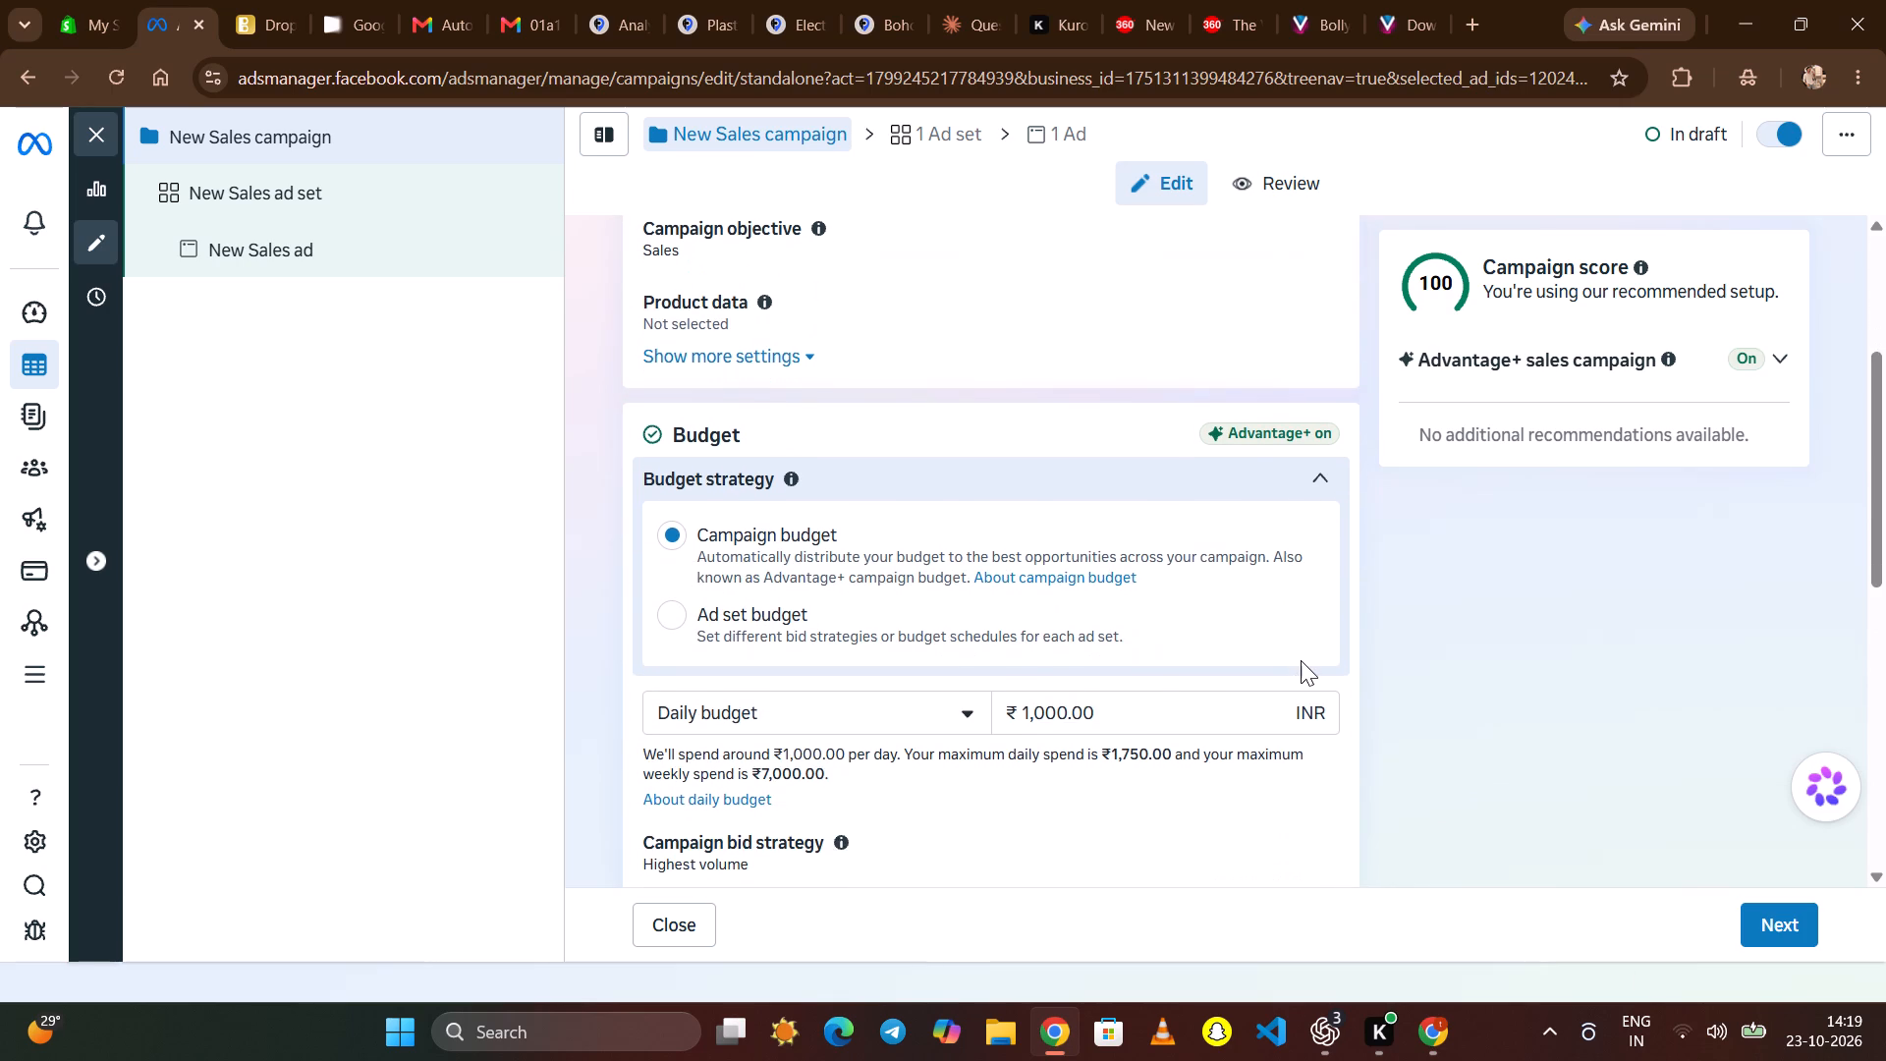
{"action": "left_click", "coordinate": [967, 721]}
{"action": "left_click", "coordinate": [967, 721]}
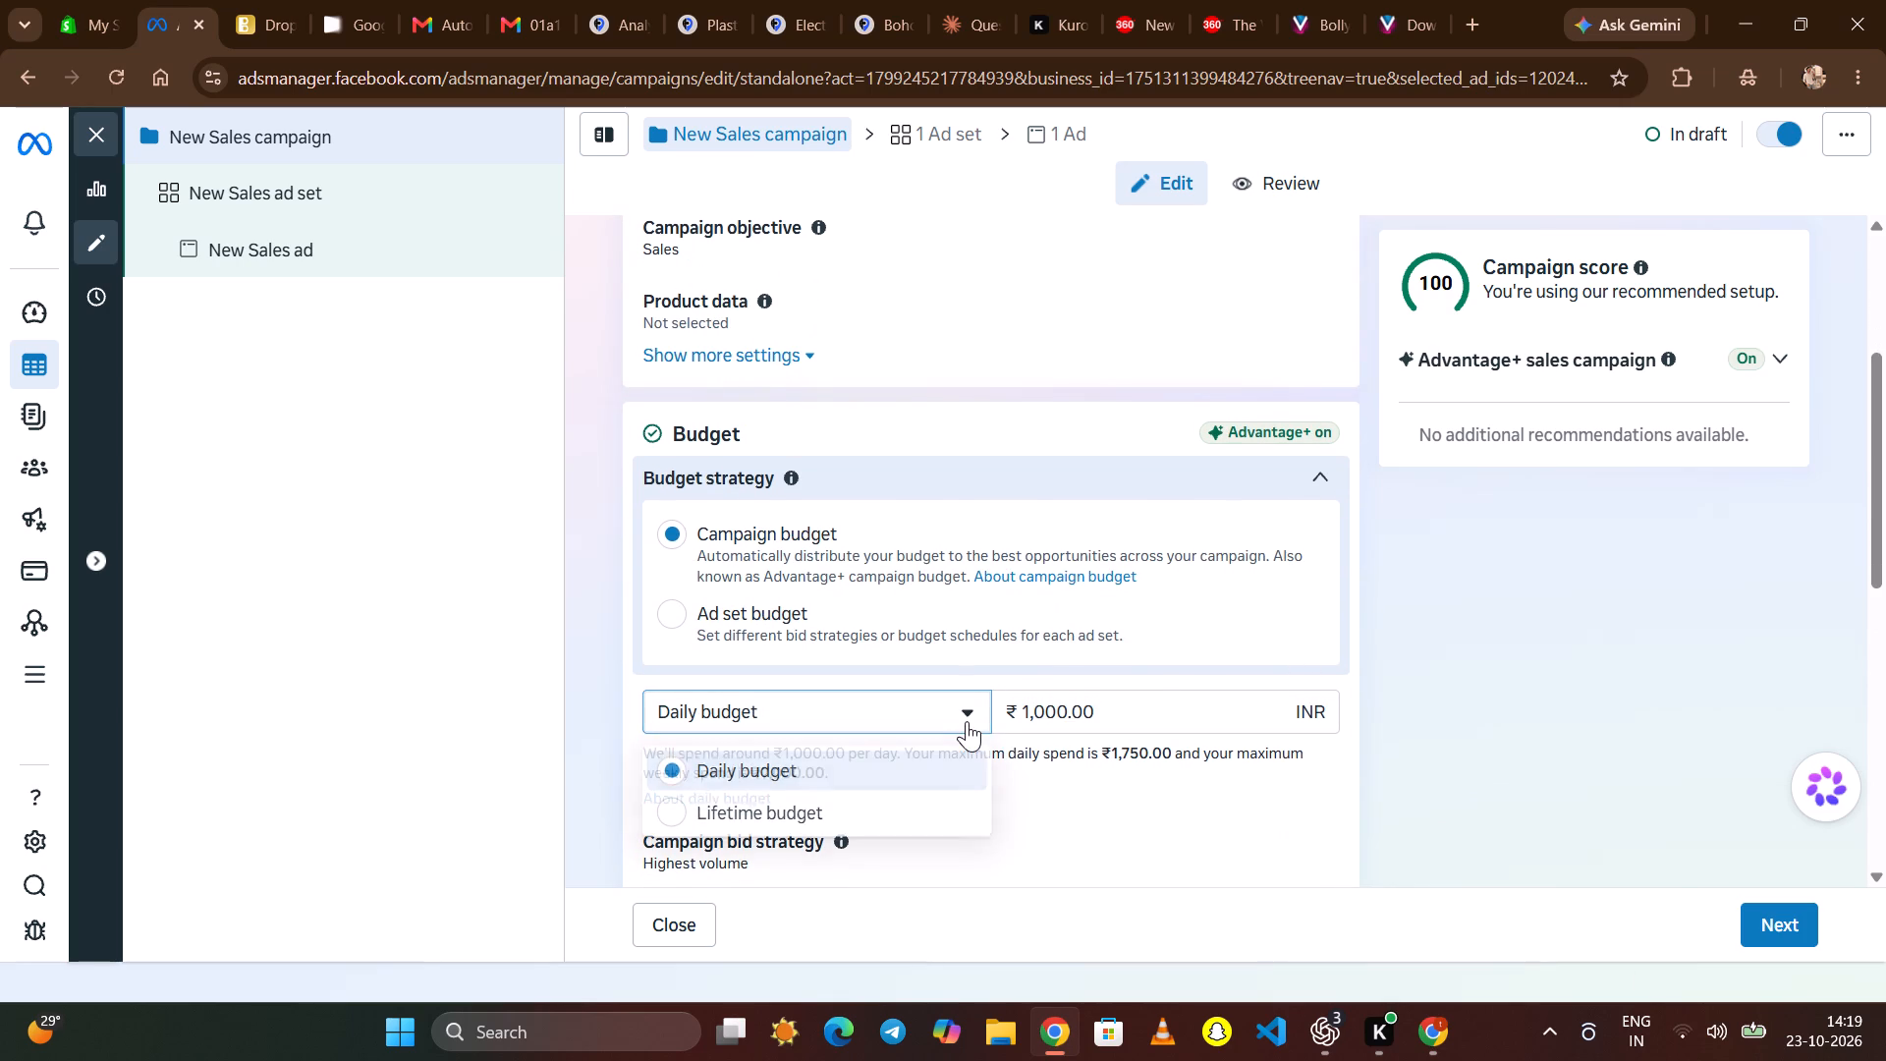
{"action": "left_click", "coordinate": [1098, 714]}
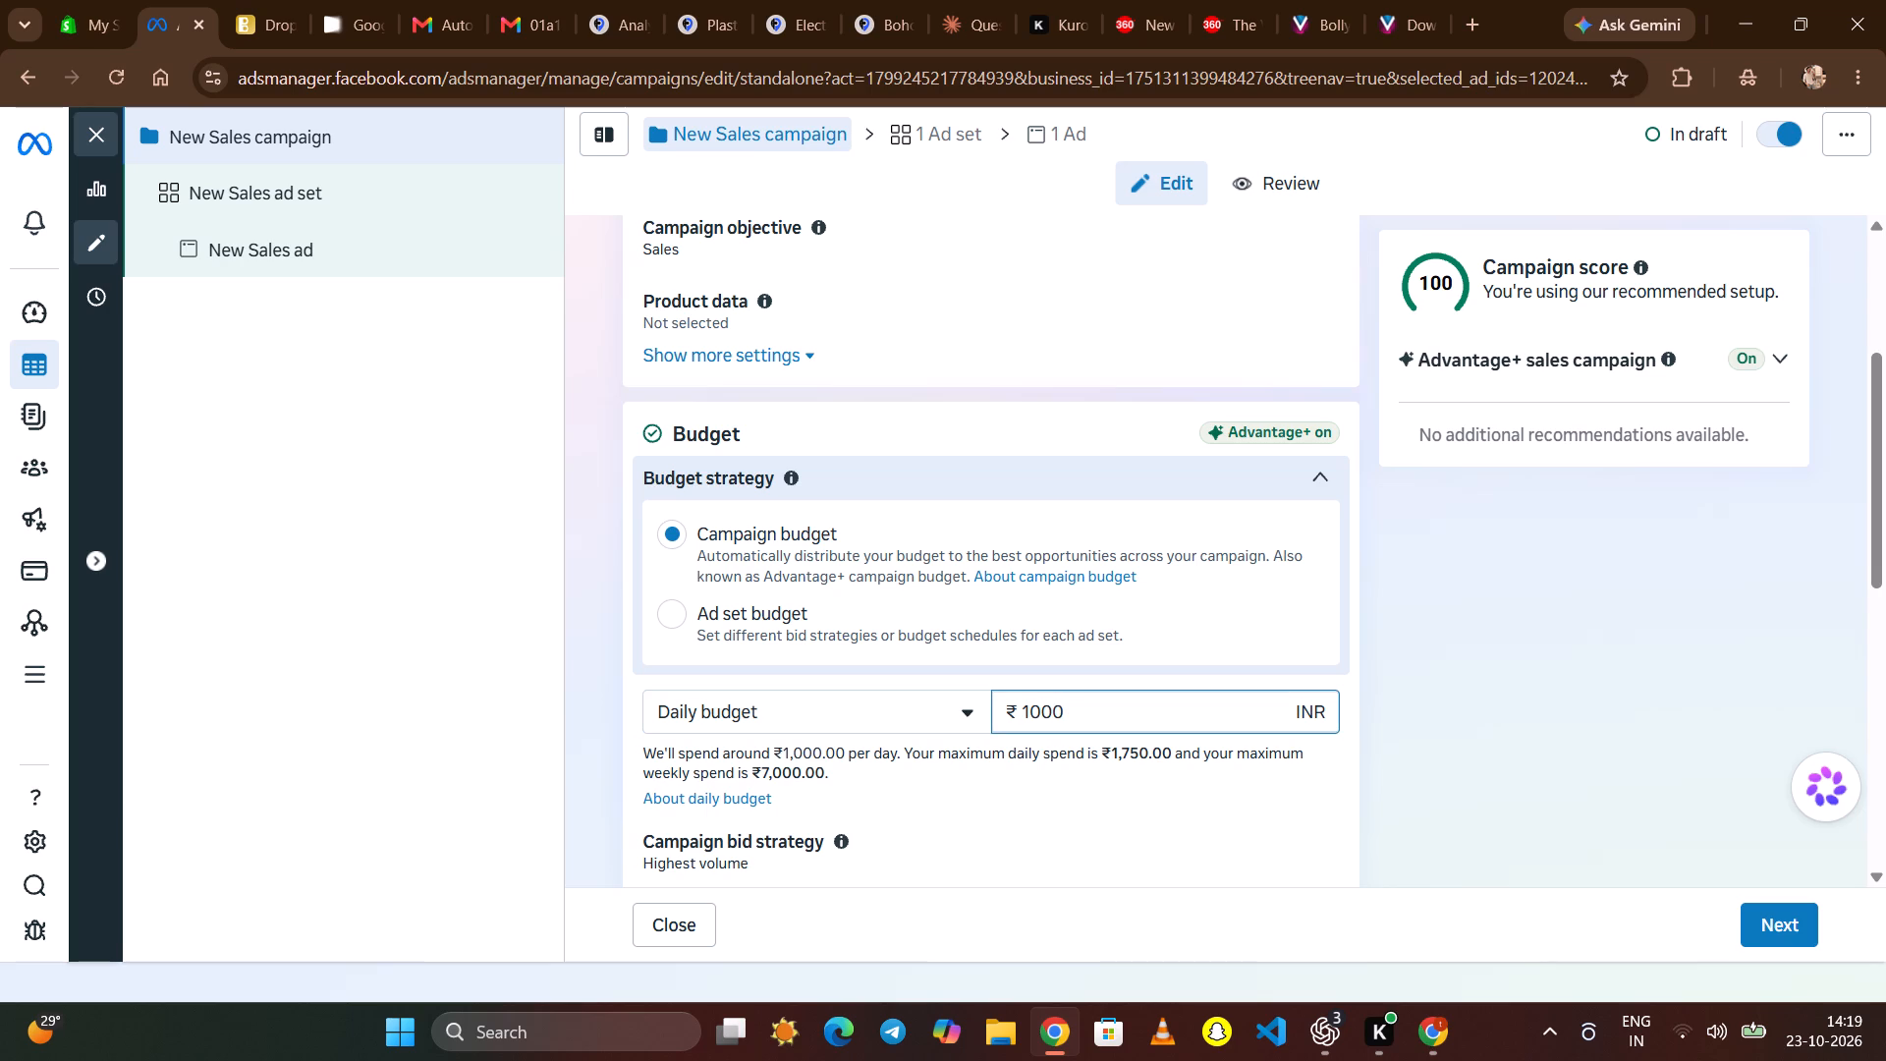
{"action": "key", "text": "BackSpace"}
{"action": "left_click", "coordinate": [1291, 776]}
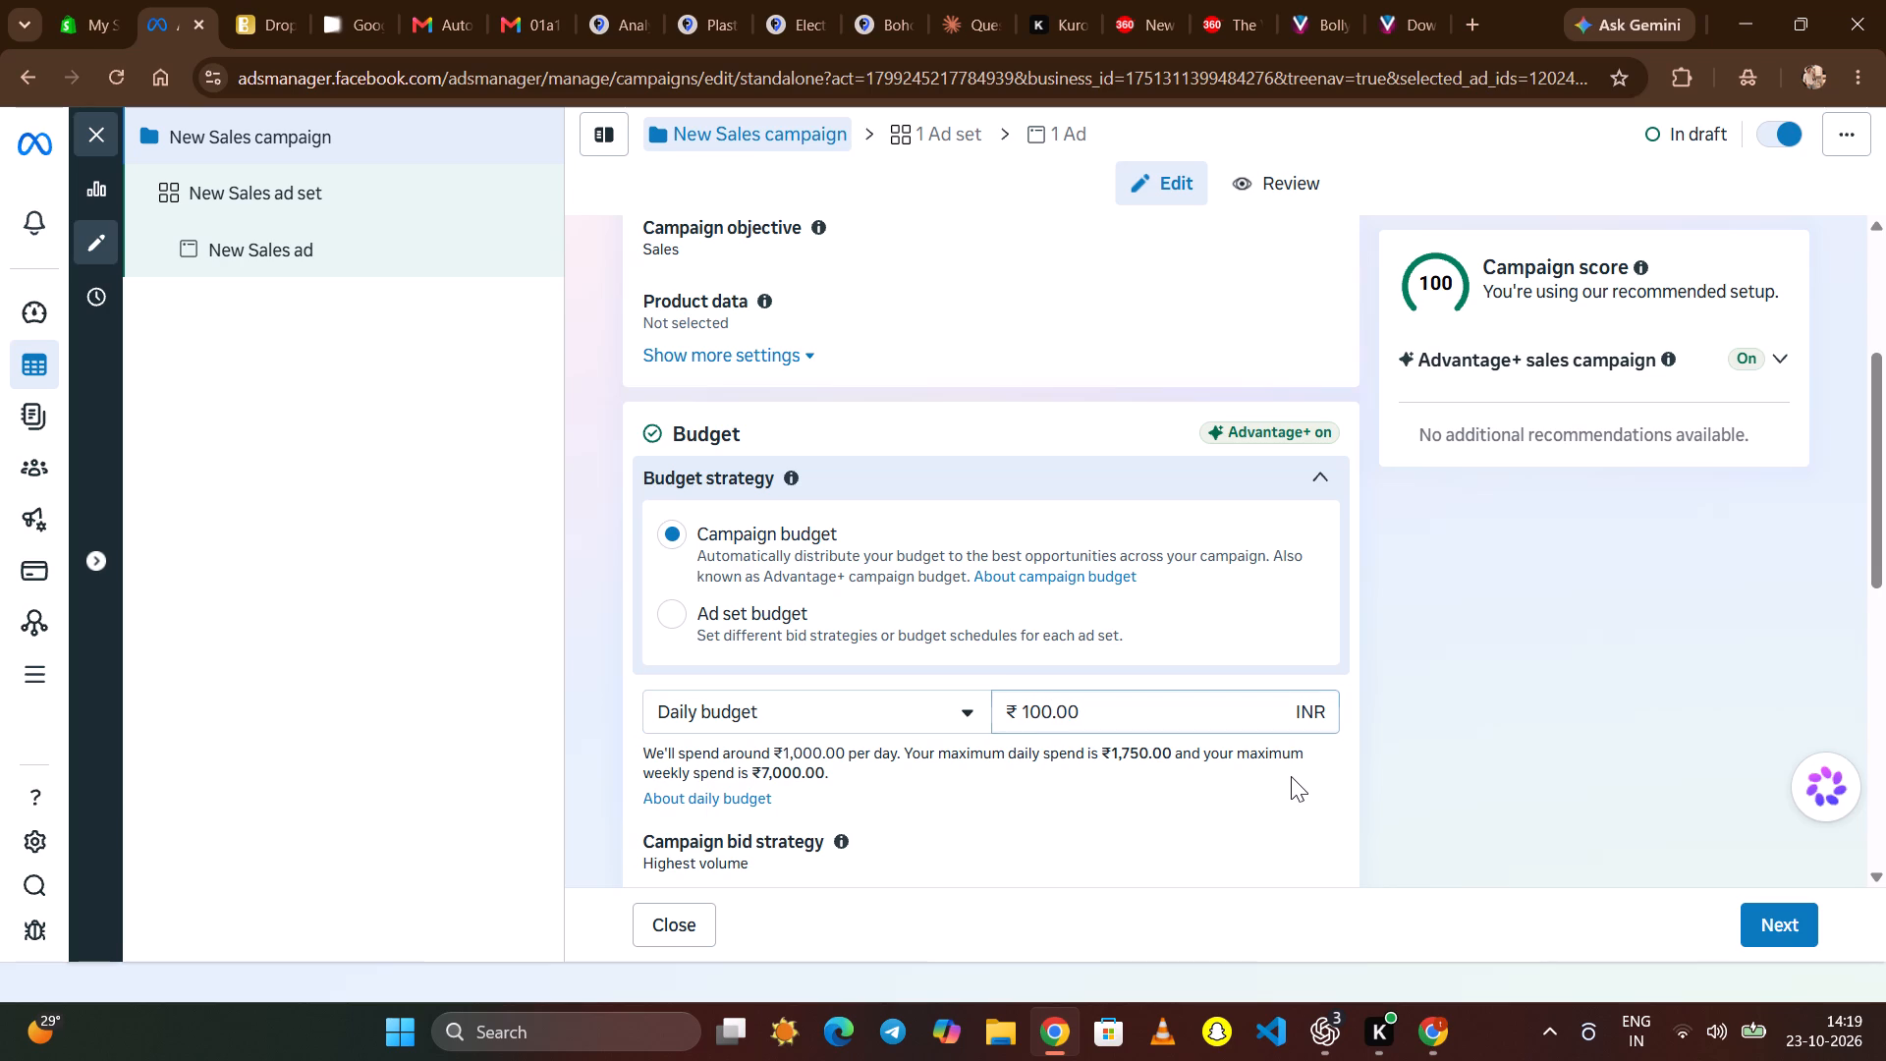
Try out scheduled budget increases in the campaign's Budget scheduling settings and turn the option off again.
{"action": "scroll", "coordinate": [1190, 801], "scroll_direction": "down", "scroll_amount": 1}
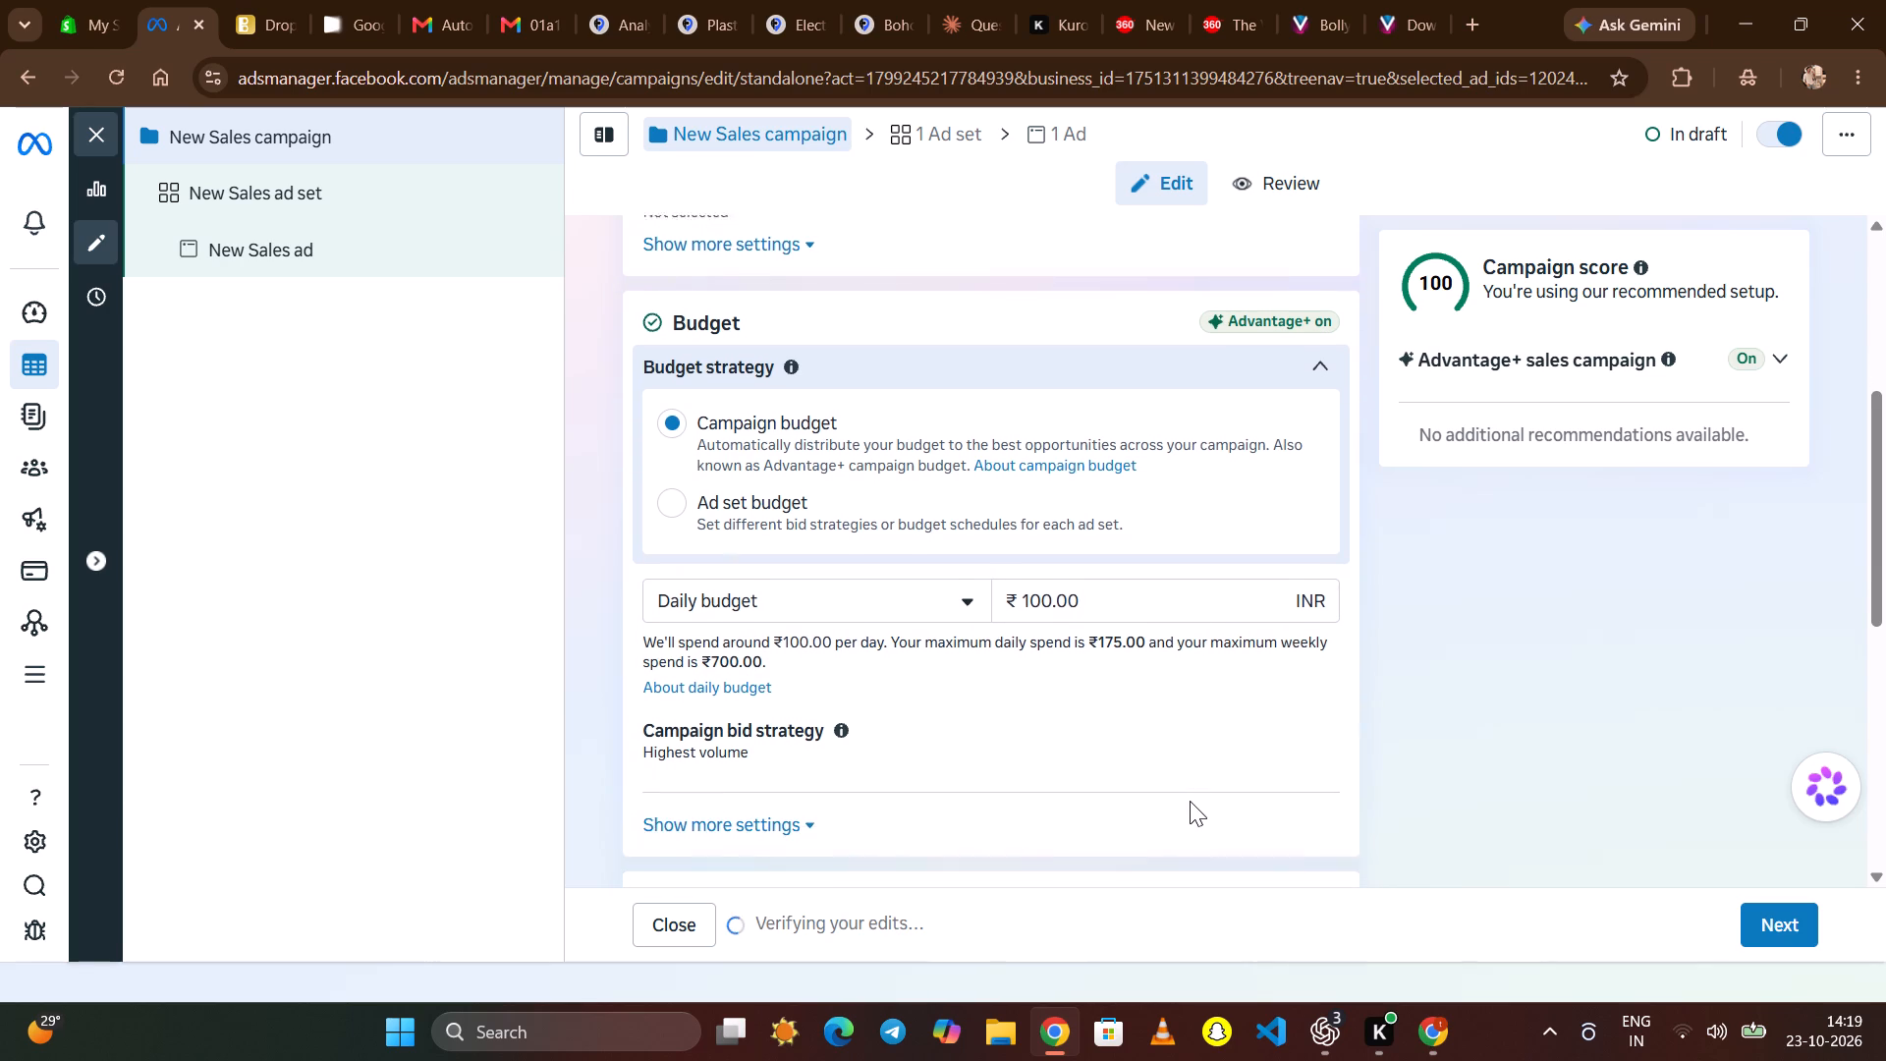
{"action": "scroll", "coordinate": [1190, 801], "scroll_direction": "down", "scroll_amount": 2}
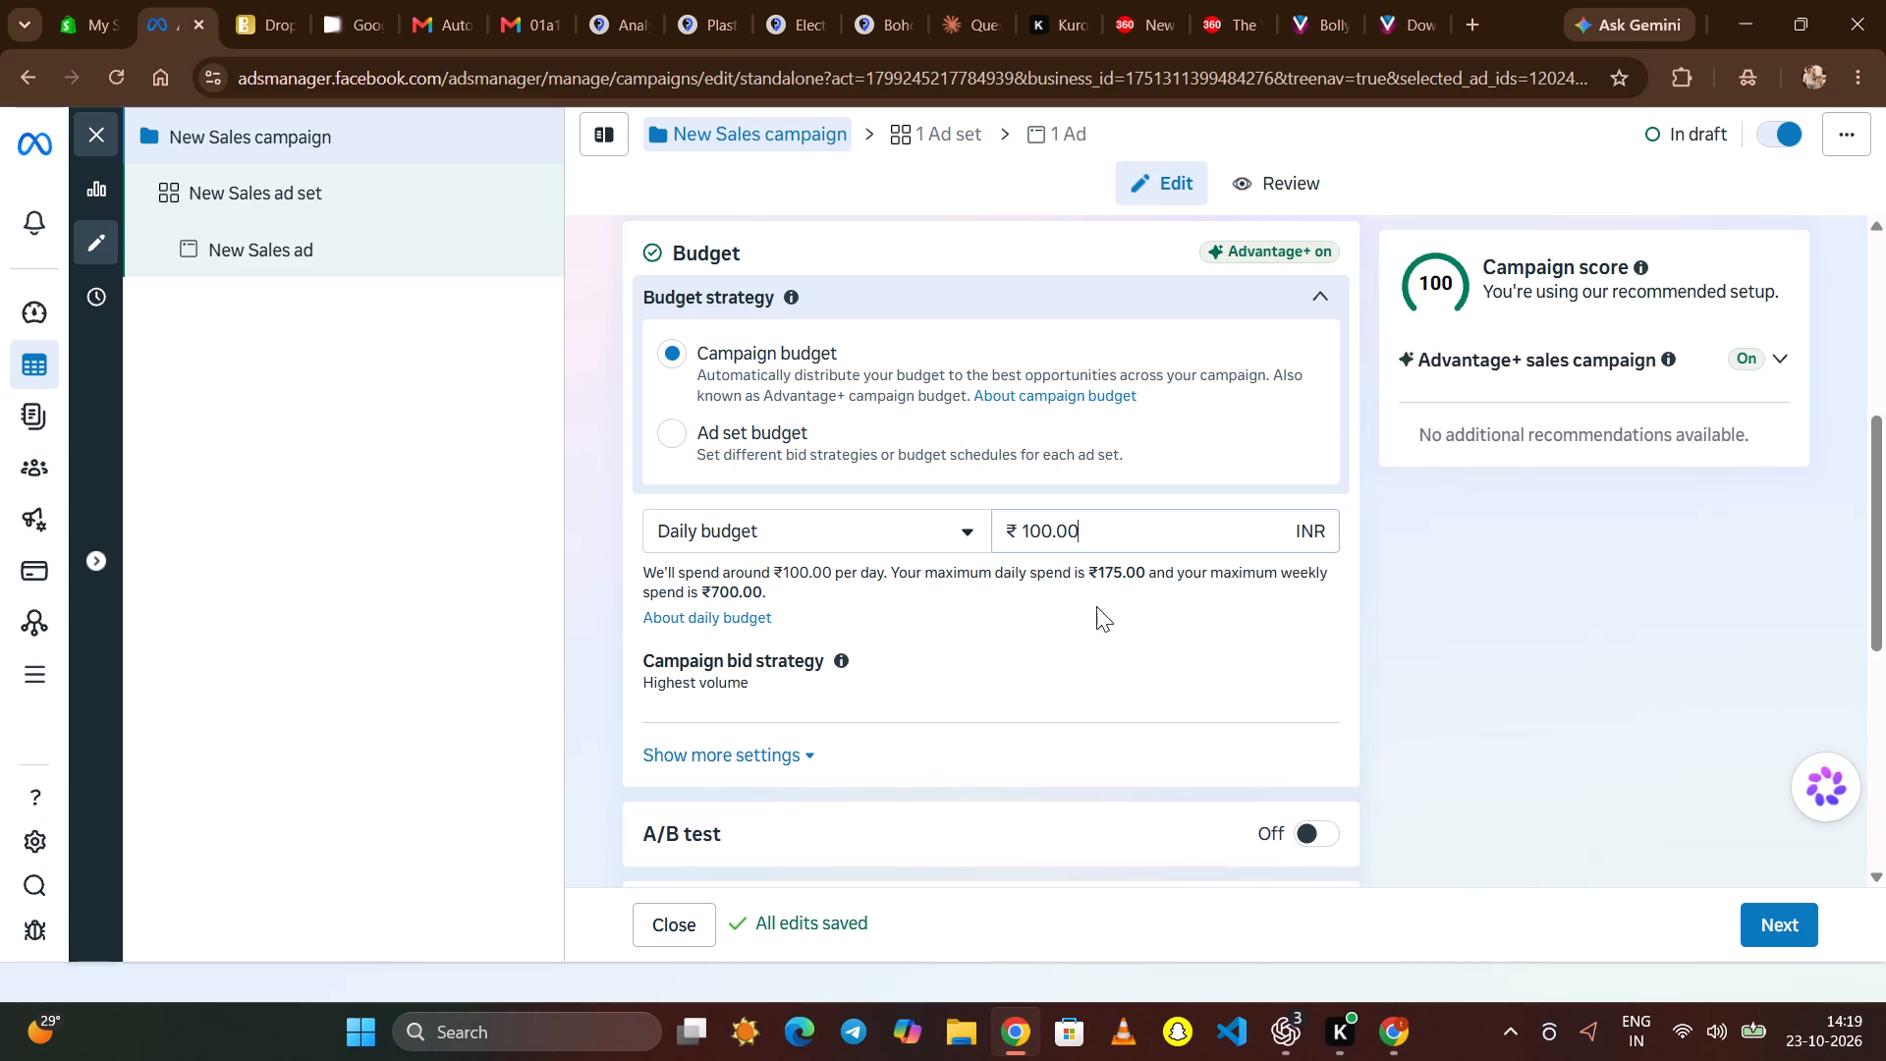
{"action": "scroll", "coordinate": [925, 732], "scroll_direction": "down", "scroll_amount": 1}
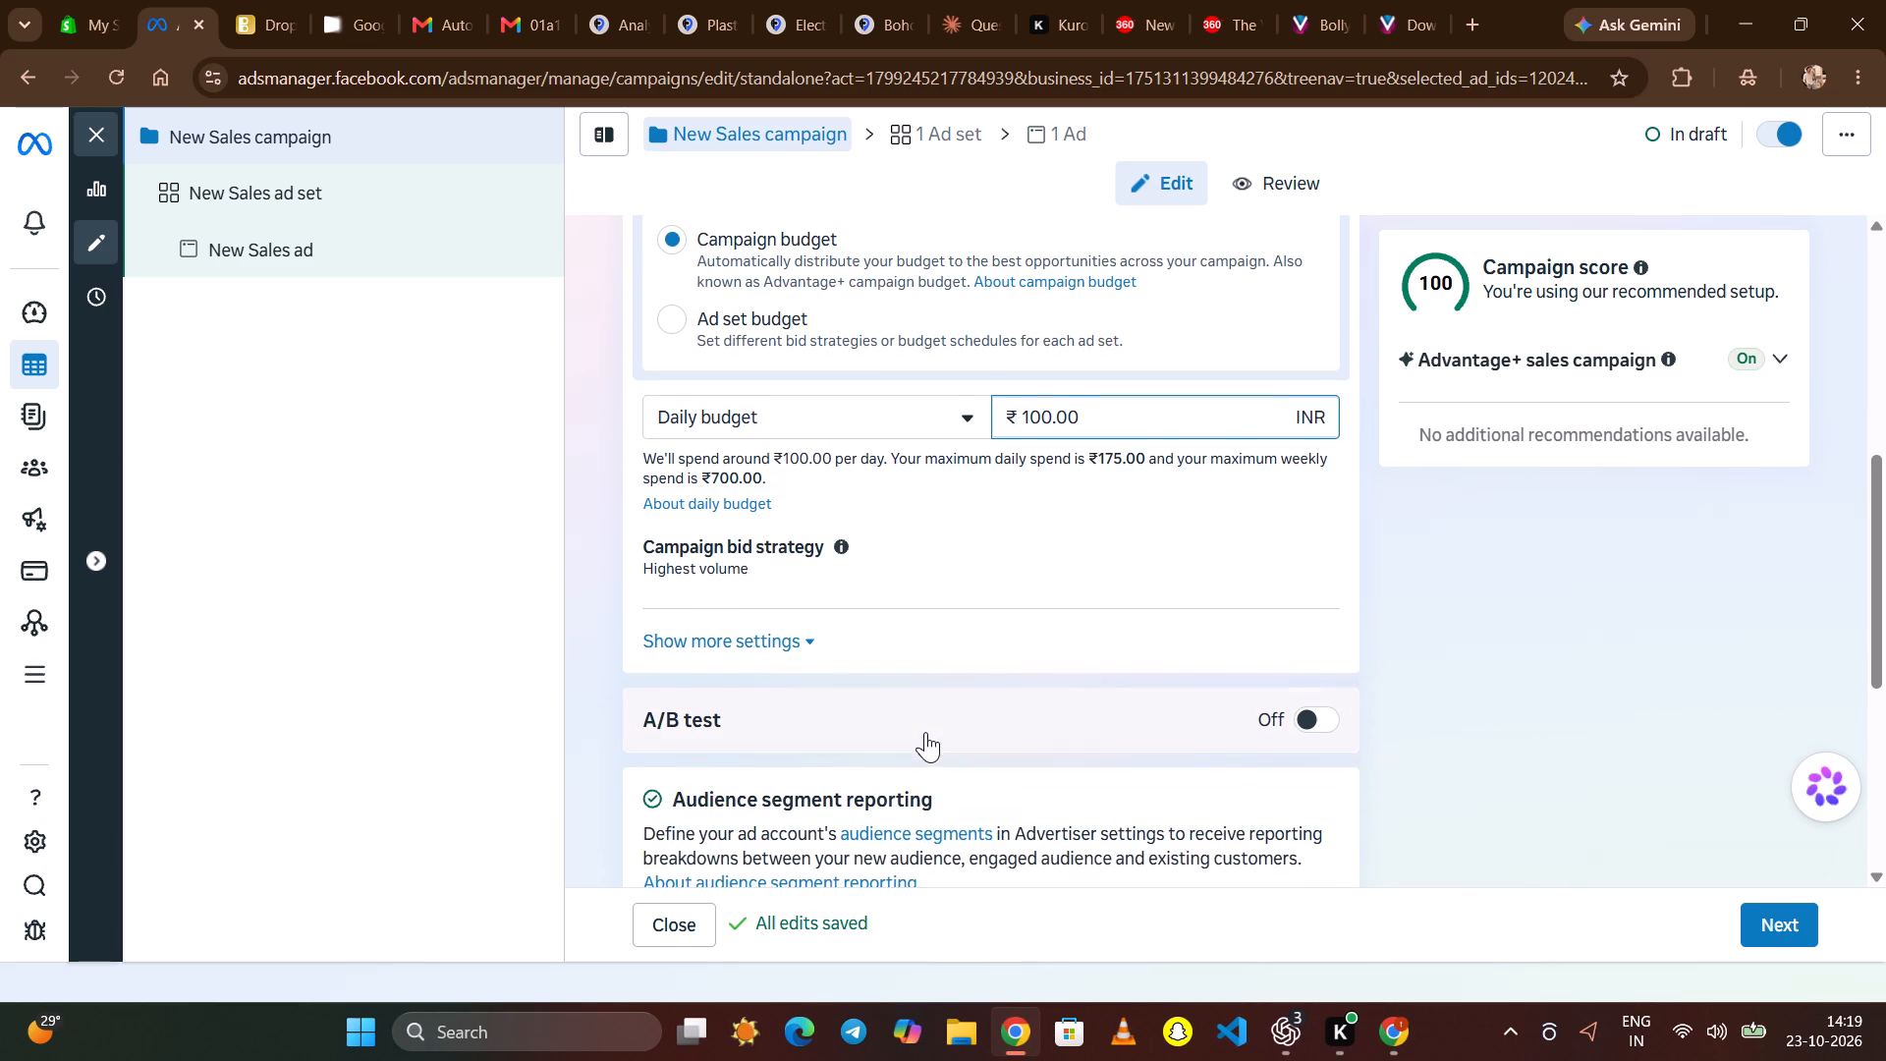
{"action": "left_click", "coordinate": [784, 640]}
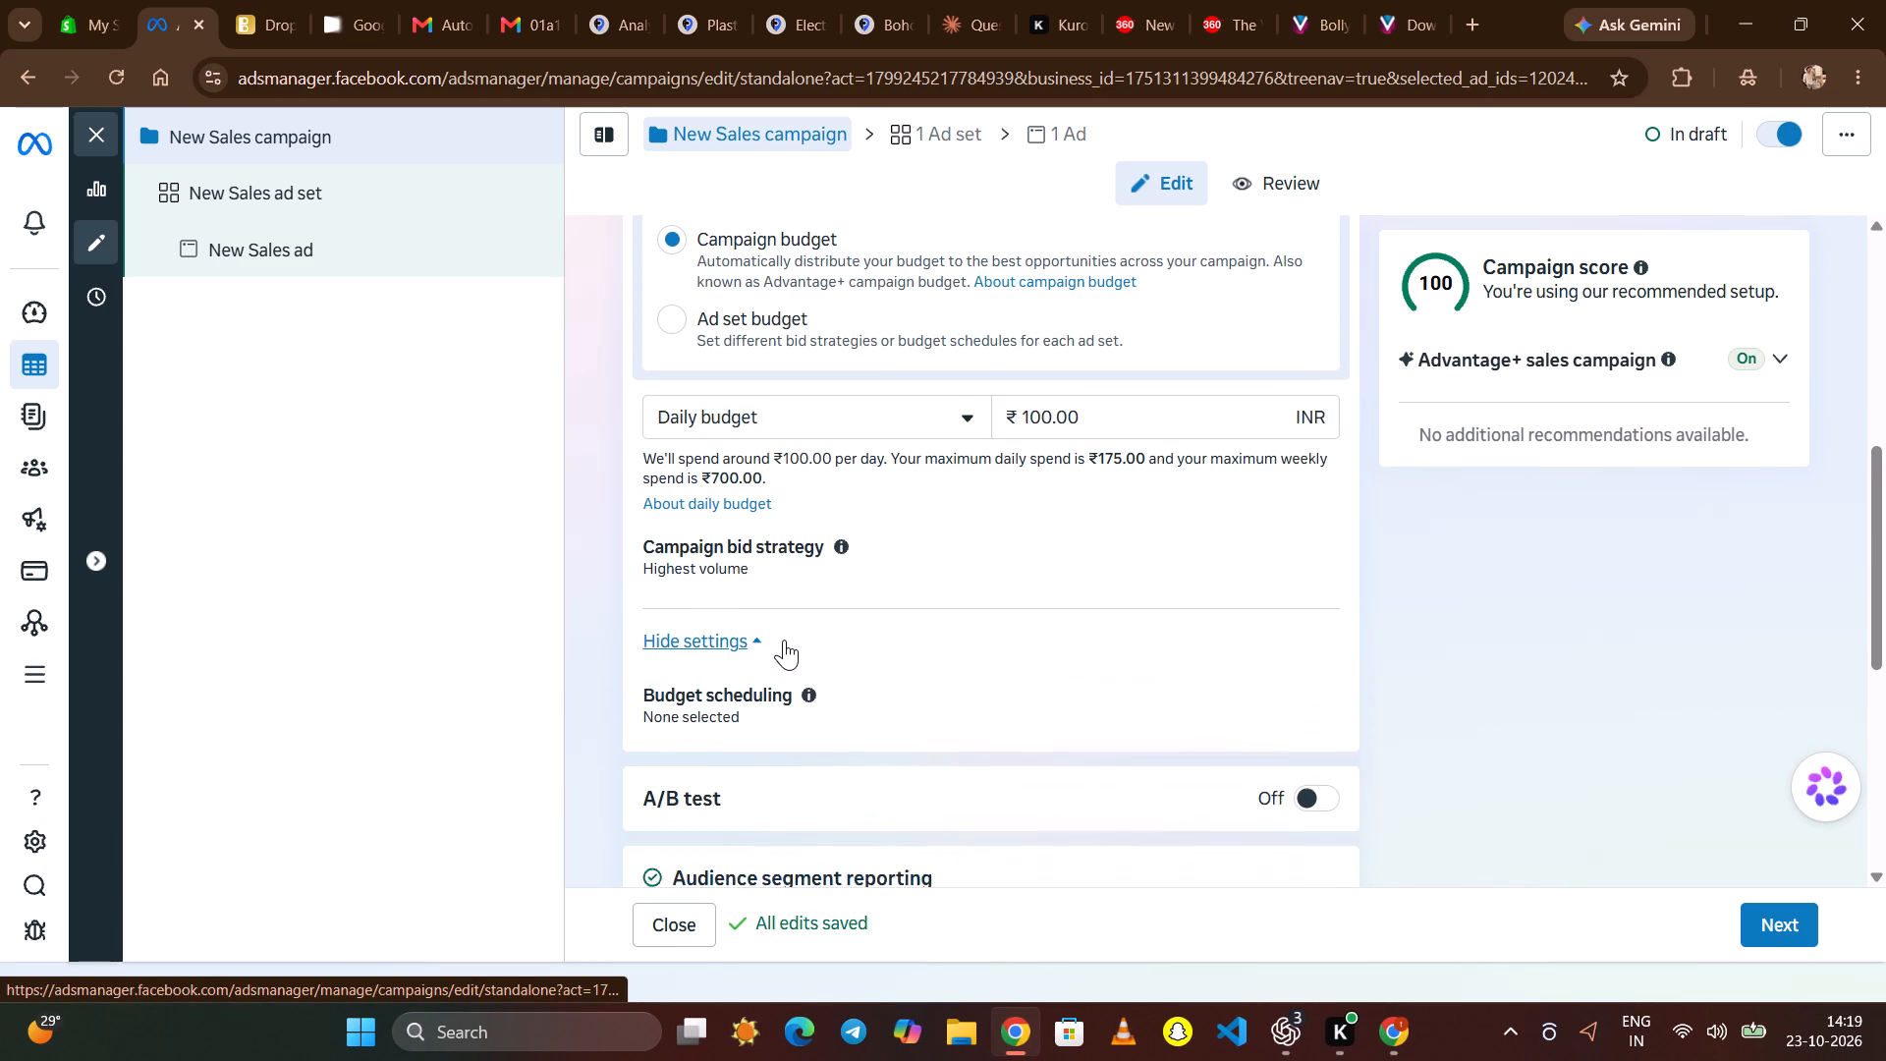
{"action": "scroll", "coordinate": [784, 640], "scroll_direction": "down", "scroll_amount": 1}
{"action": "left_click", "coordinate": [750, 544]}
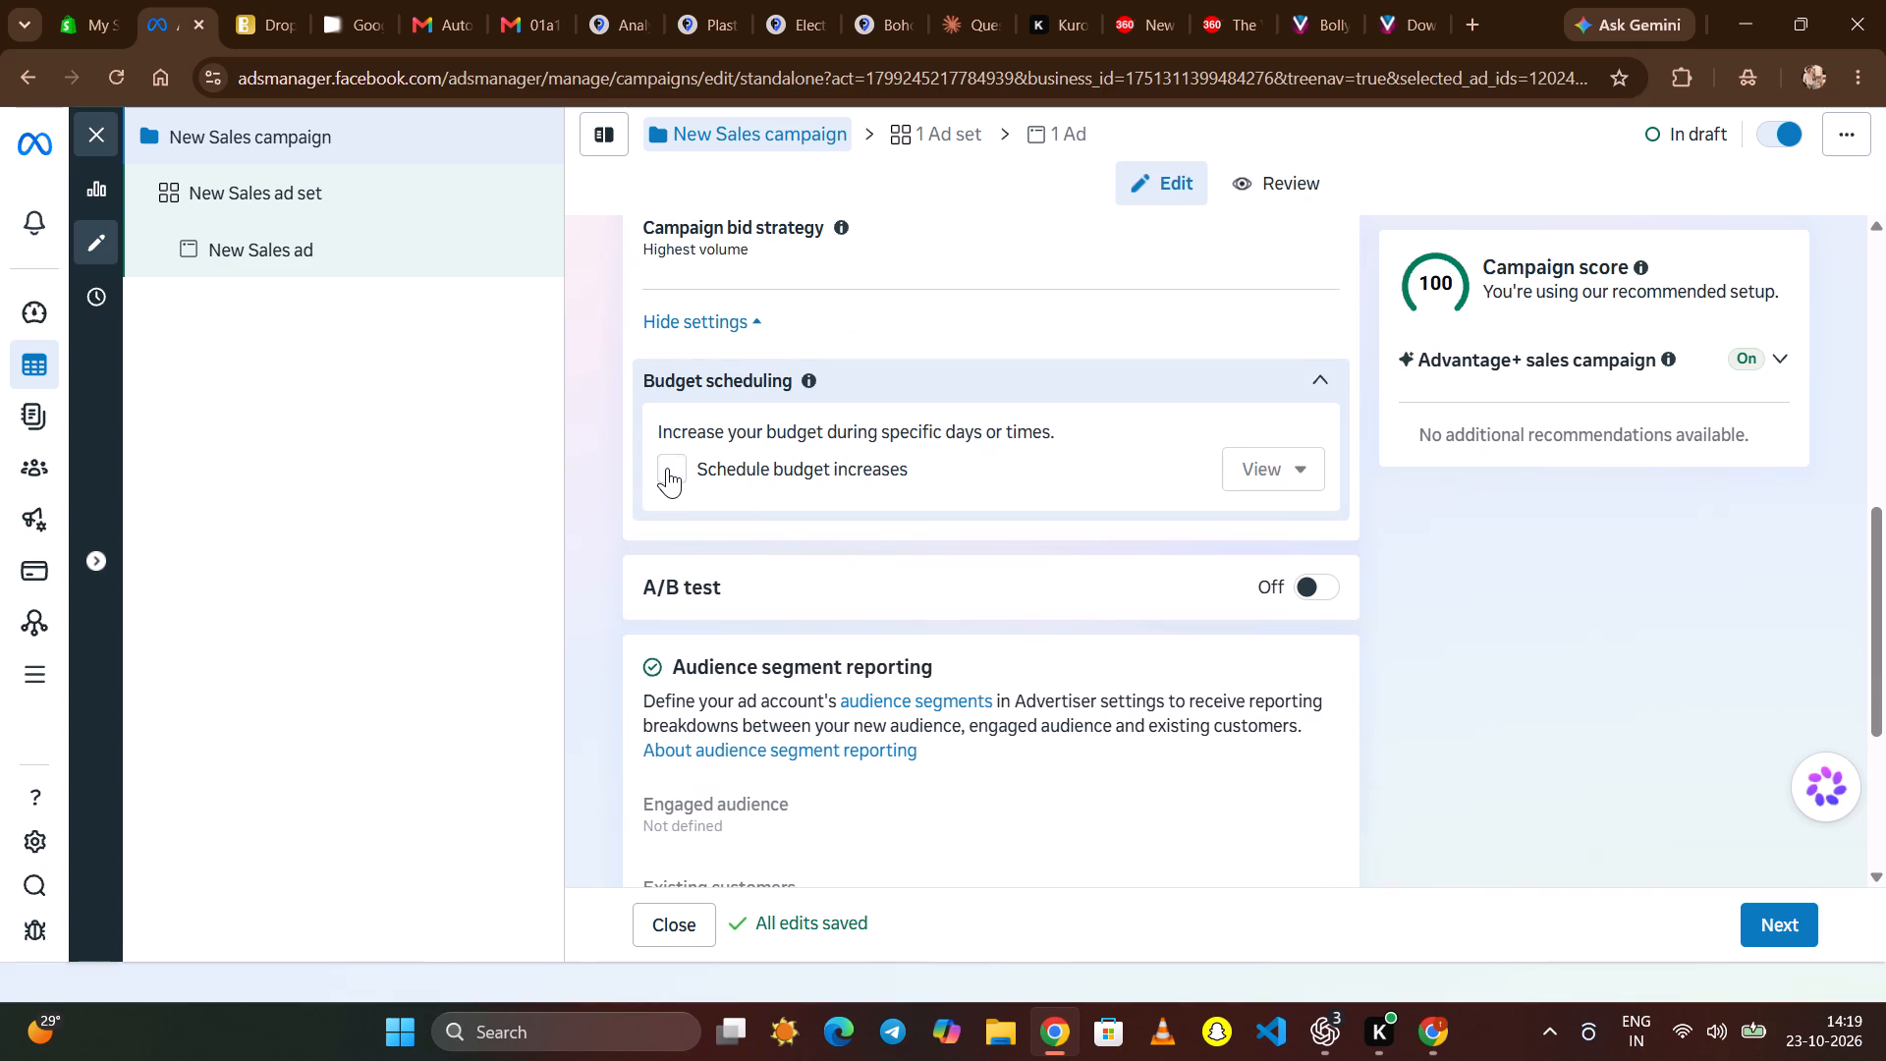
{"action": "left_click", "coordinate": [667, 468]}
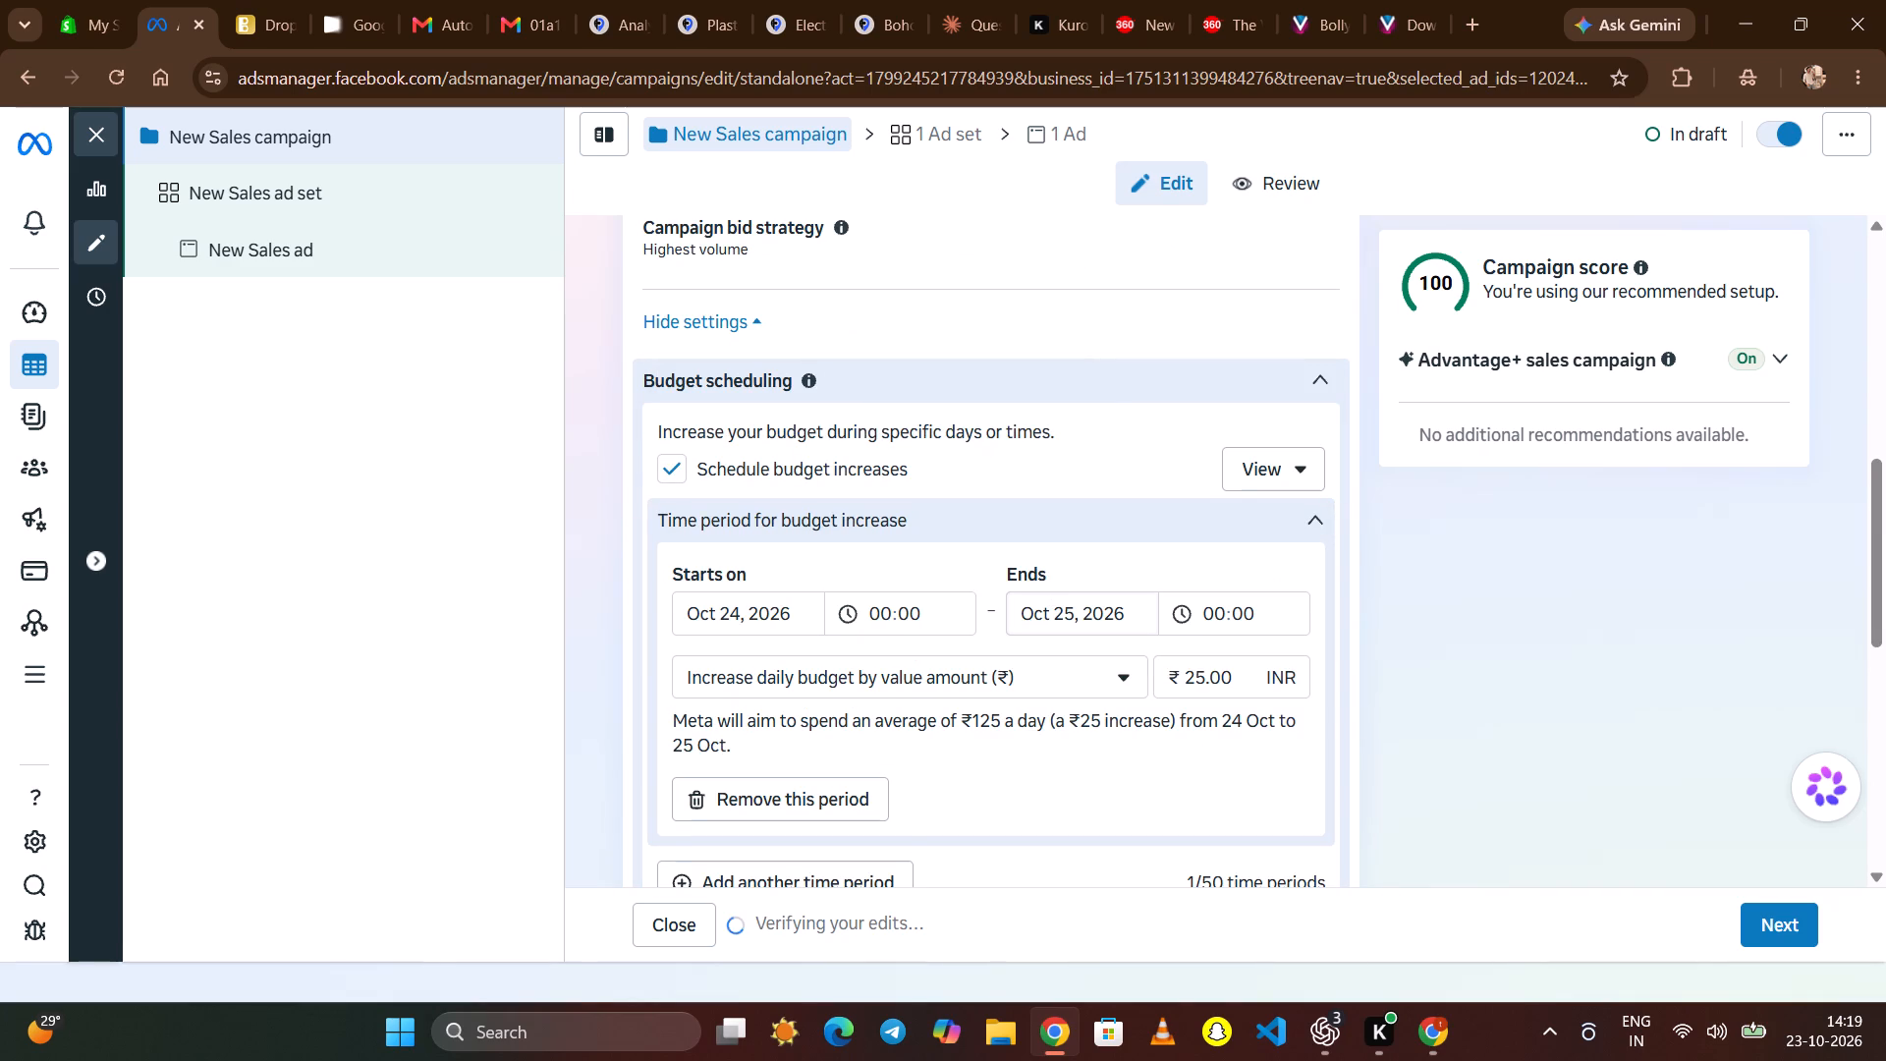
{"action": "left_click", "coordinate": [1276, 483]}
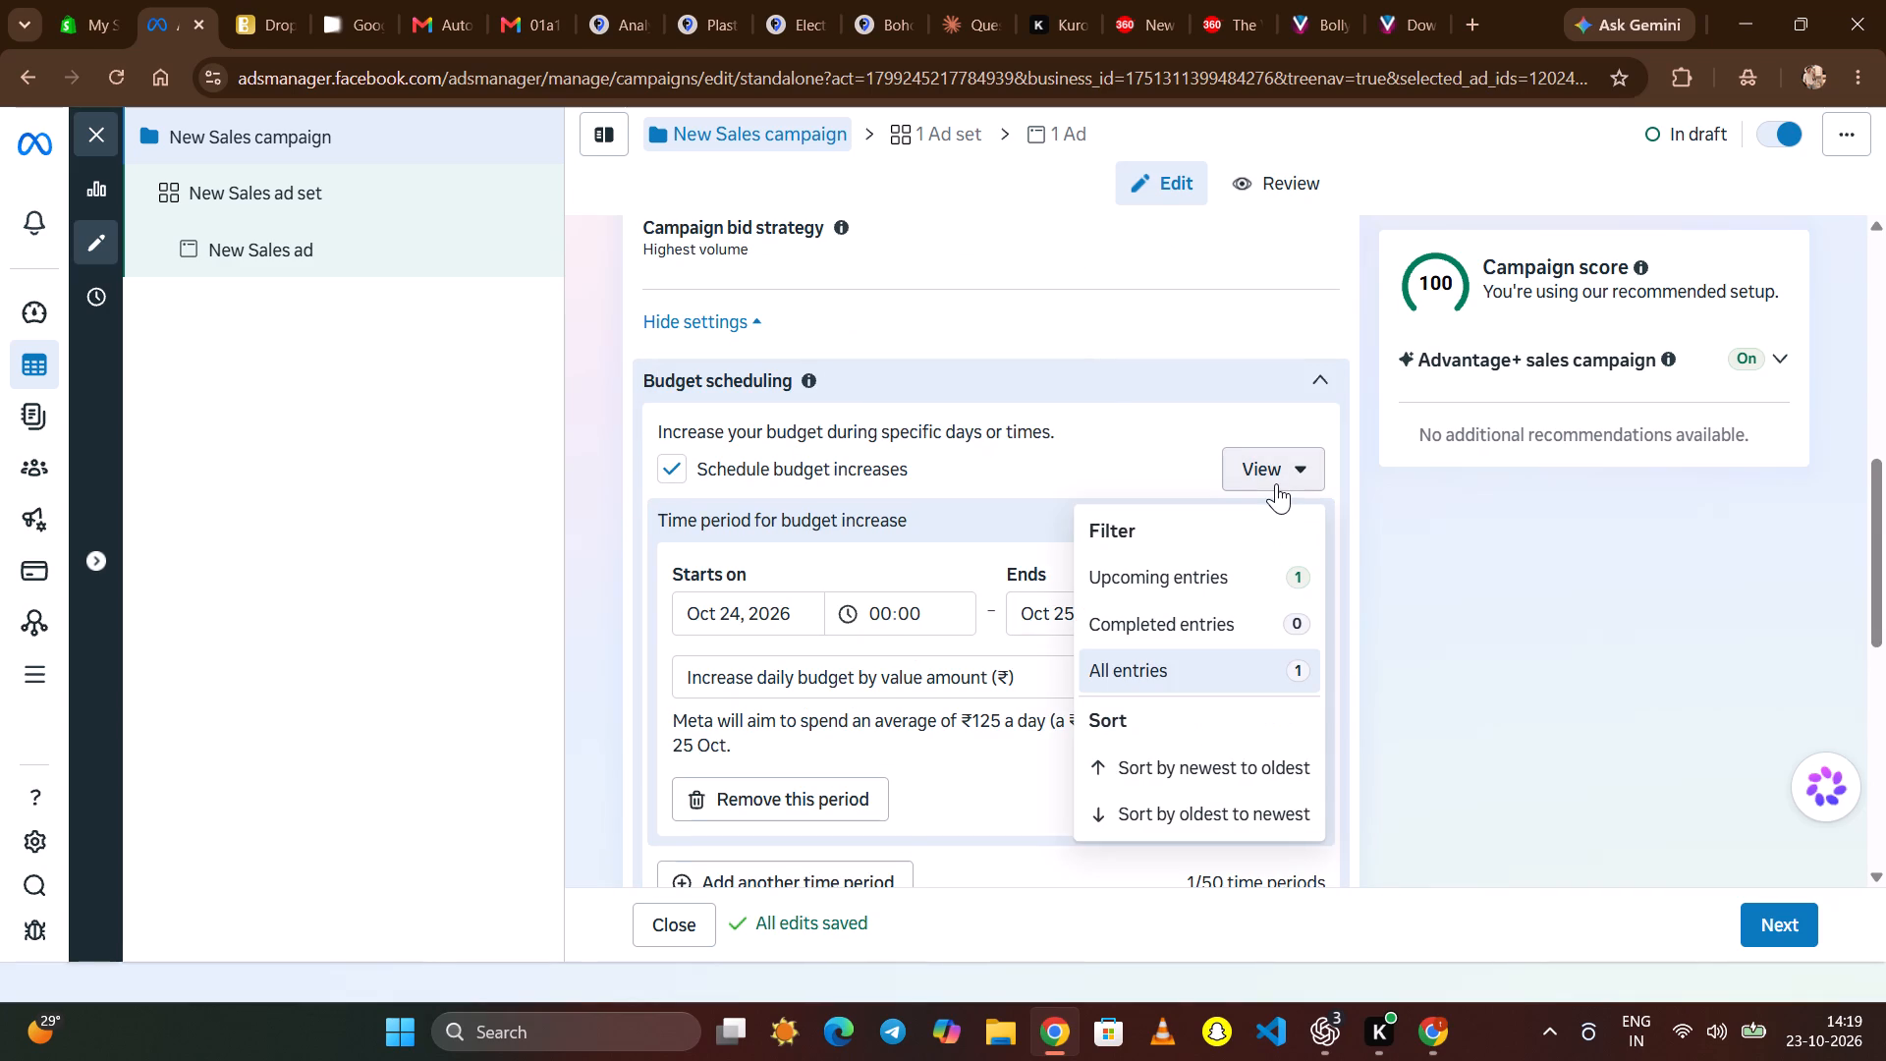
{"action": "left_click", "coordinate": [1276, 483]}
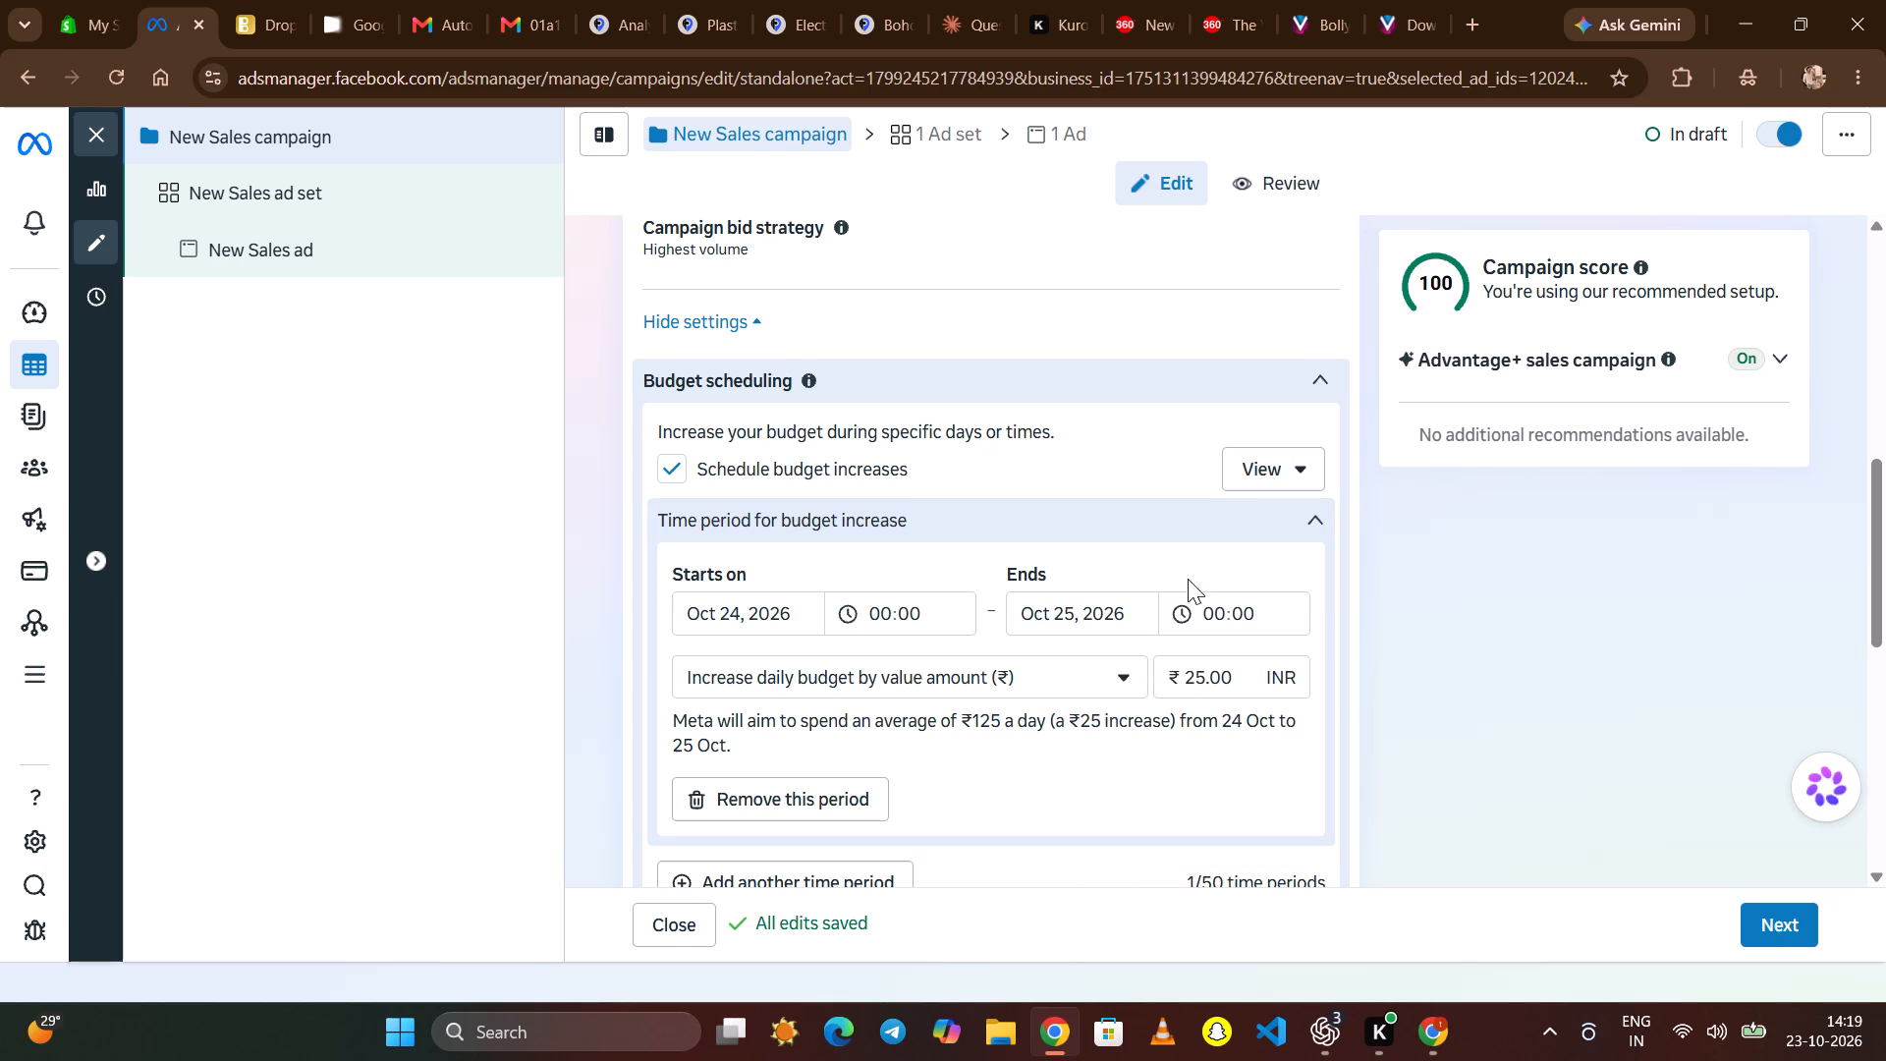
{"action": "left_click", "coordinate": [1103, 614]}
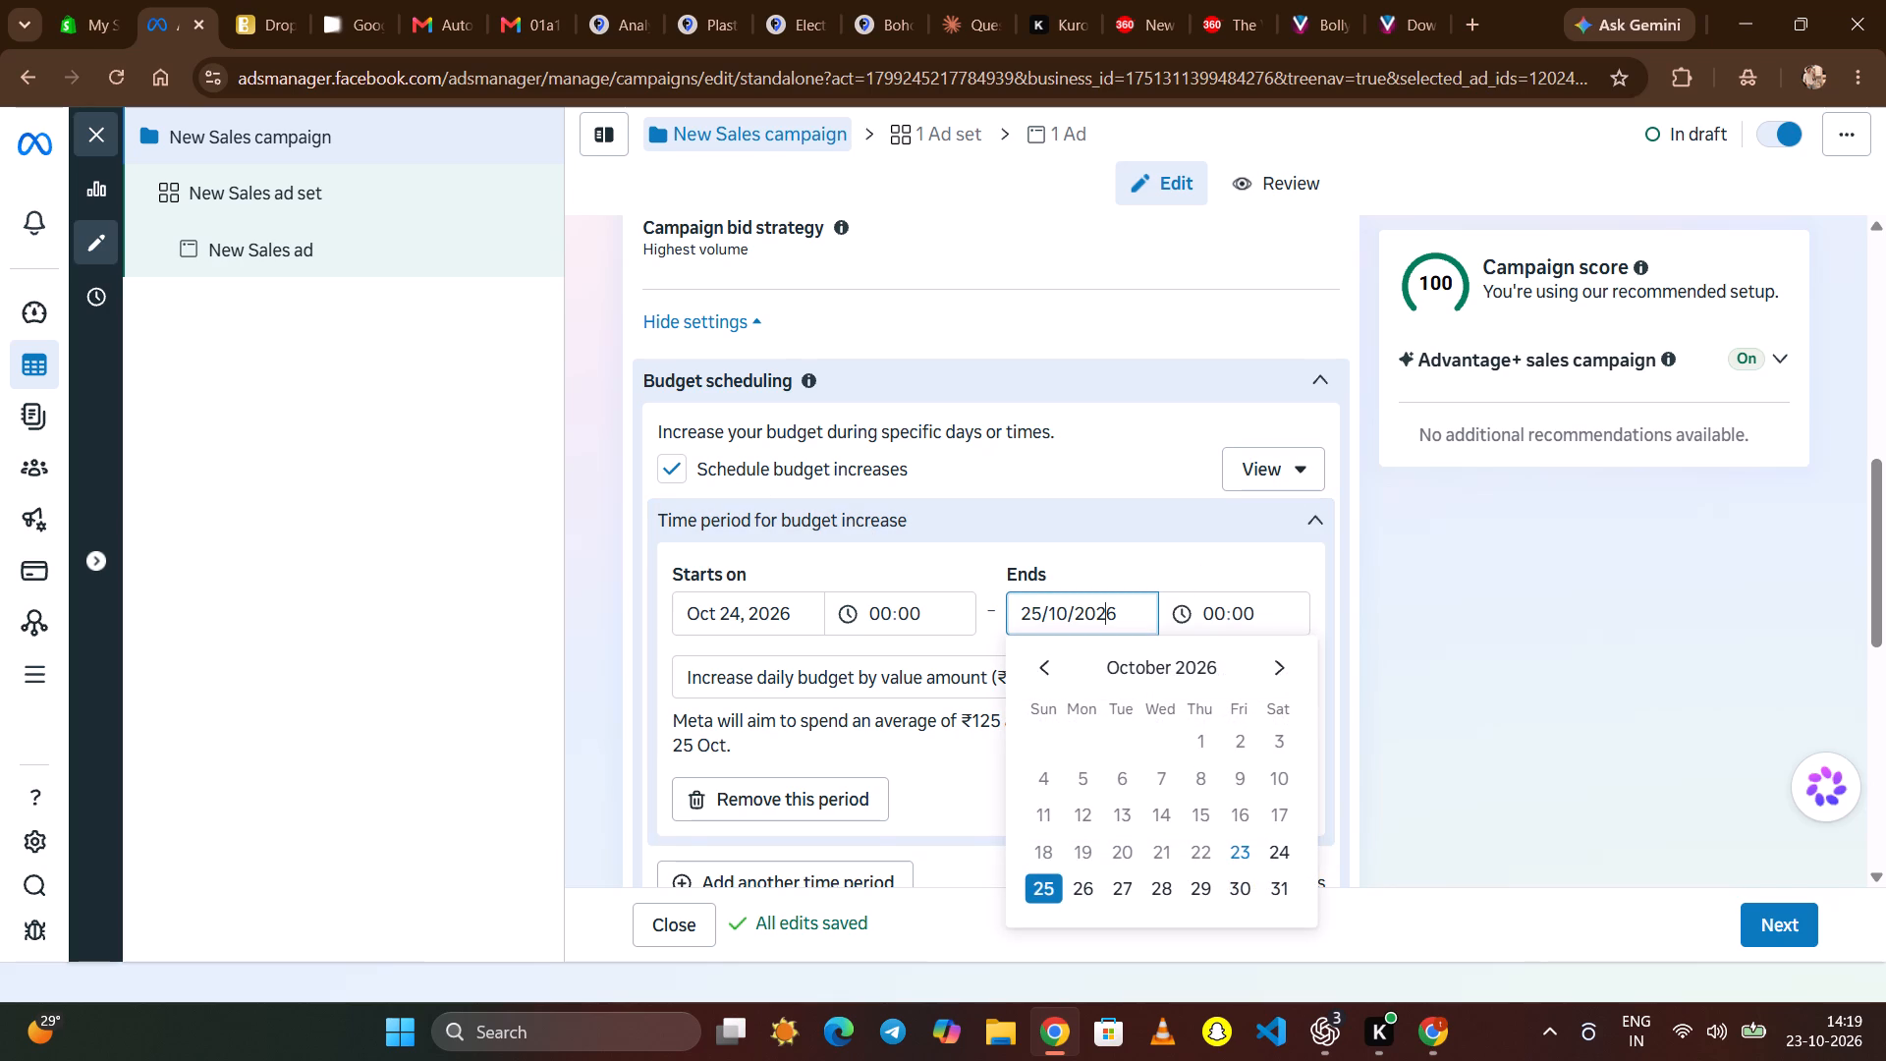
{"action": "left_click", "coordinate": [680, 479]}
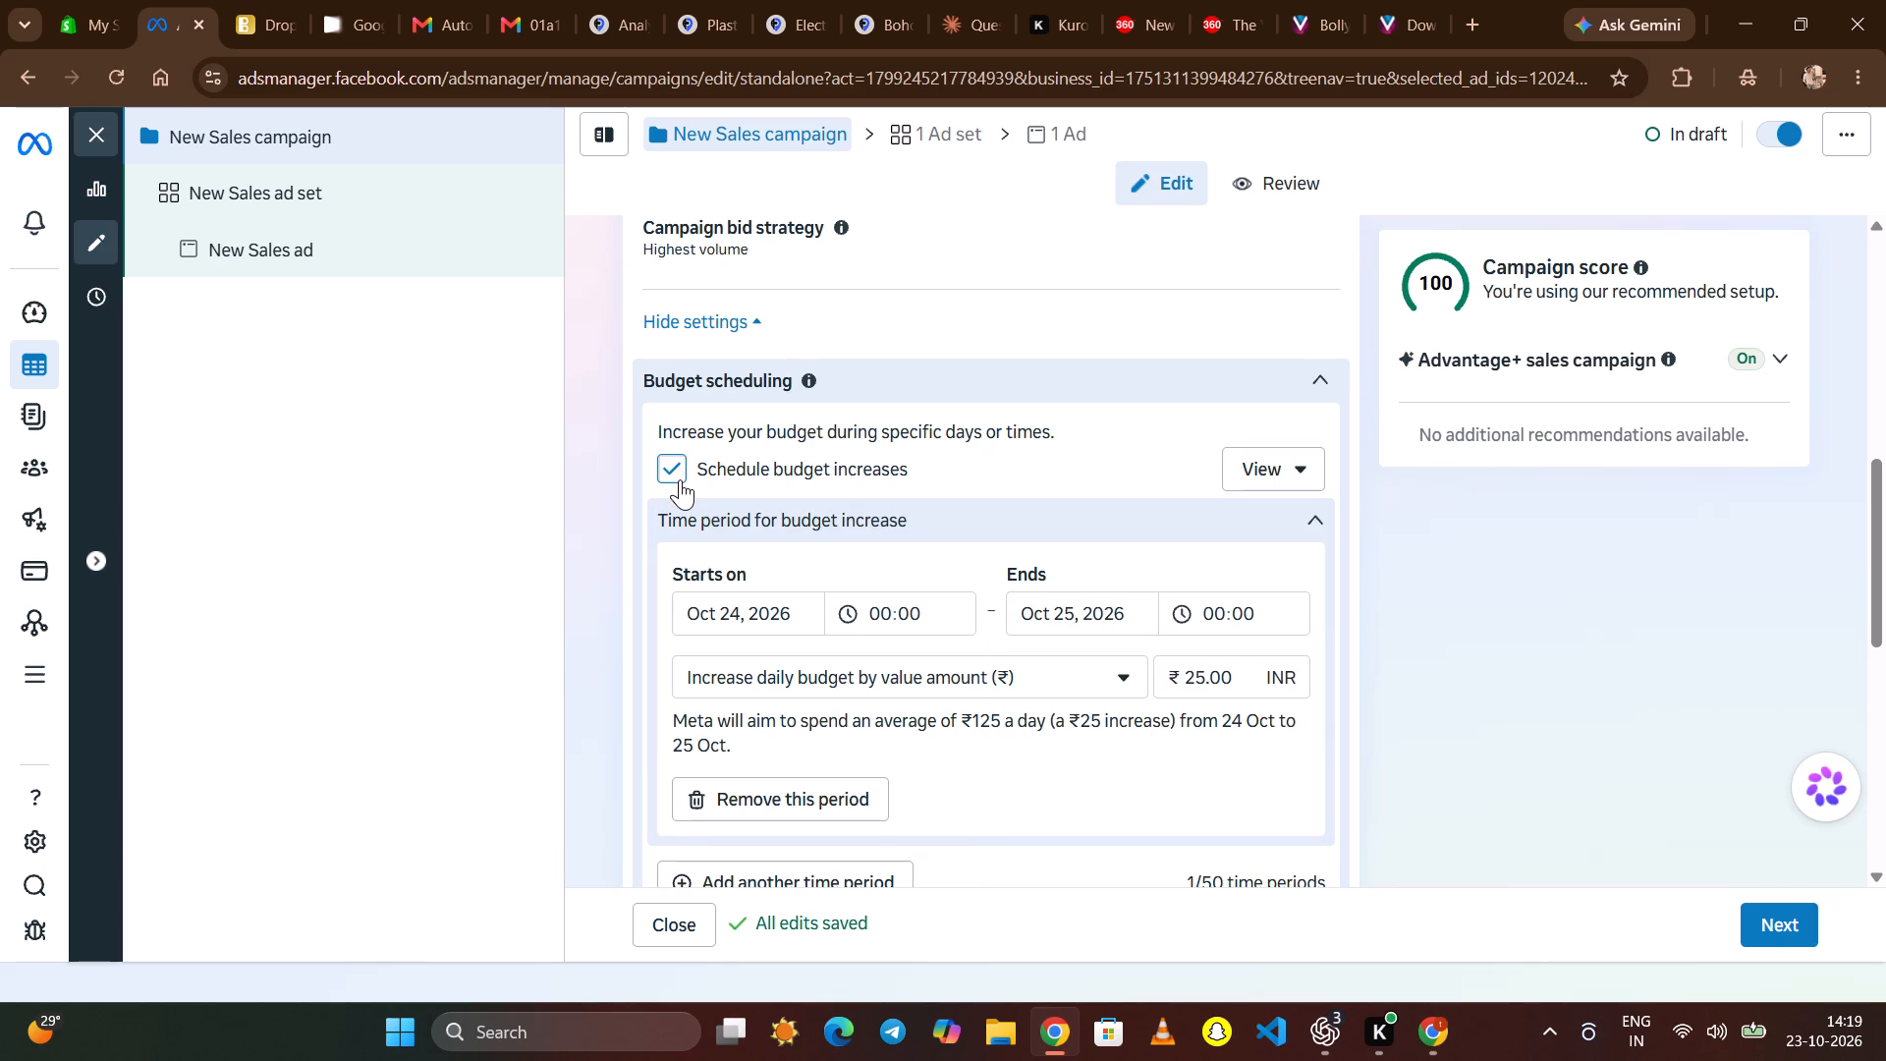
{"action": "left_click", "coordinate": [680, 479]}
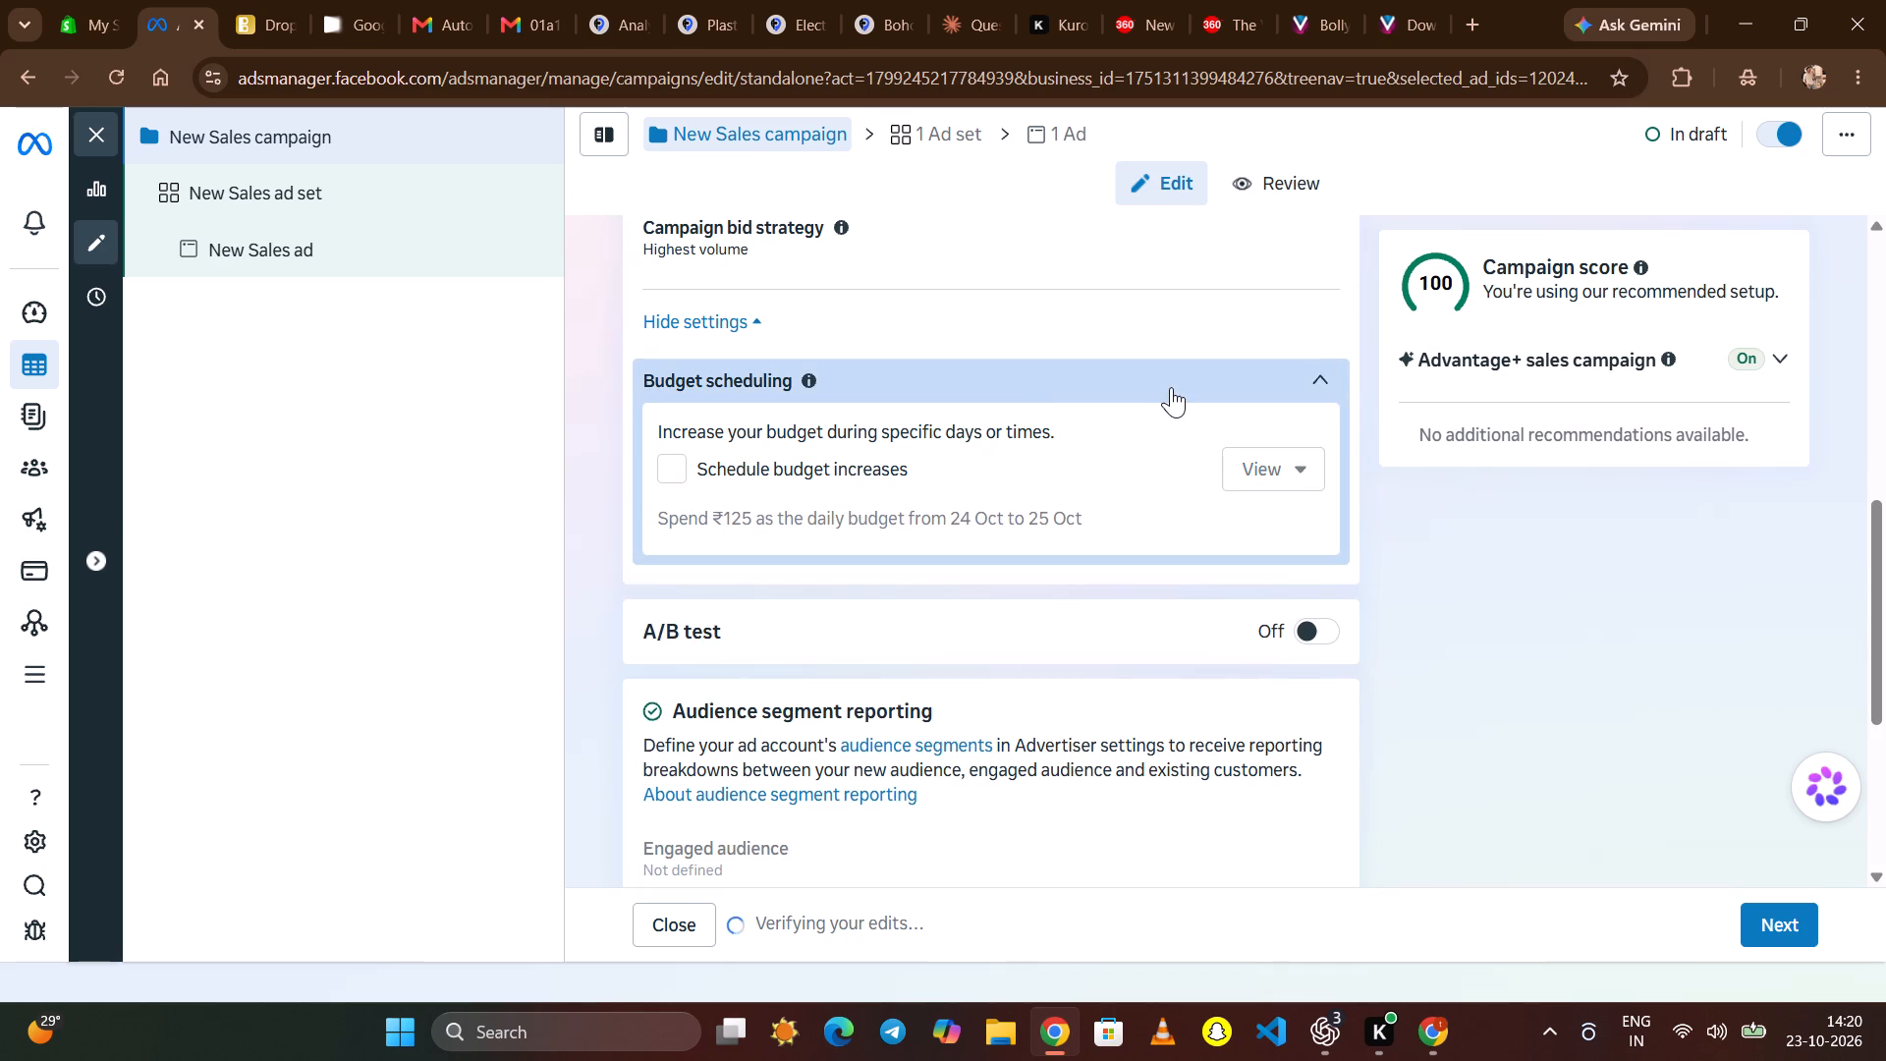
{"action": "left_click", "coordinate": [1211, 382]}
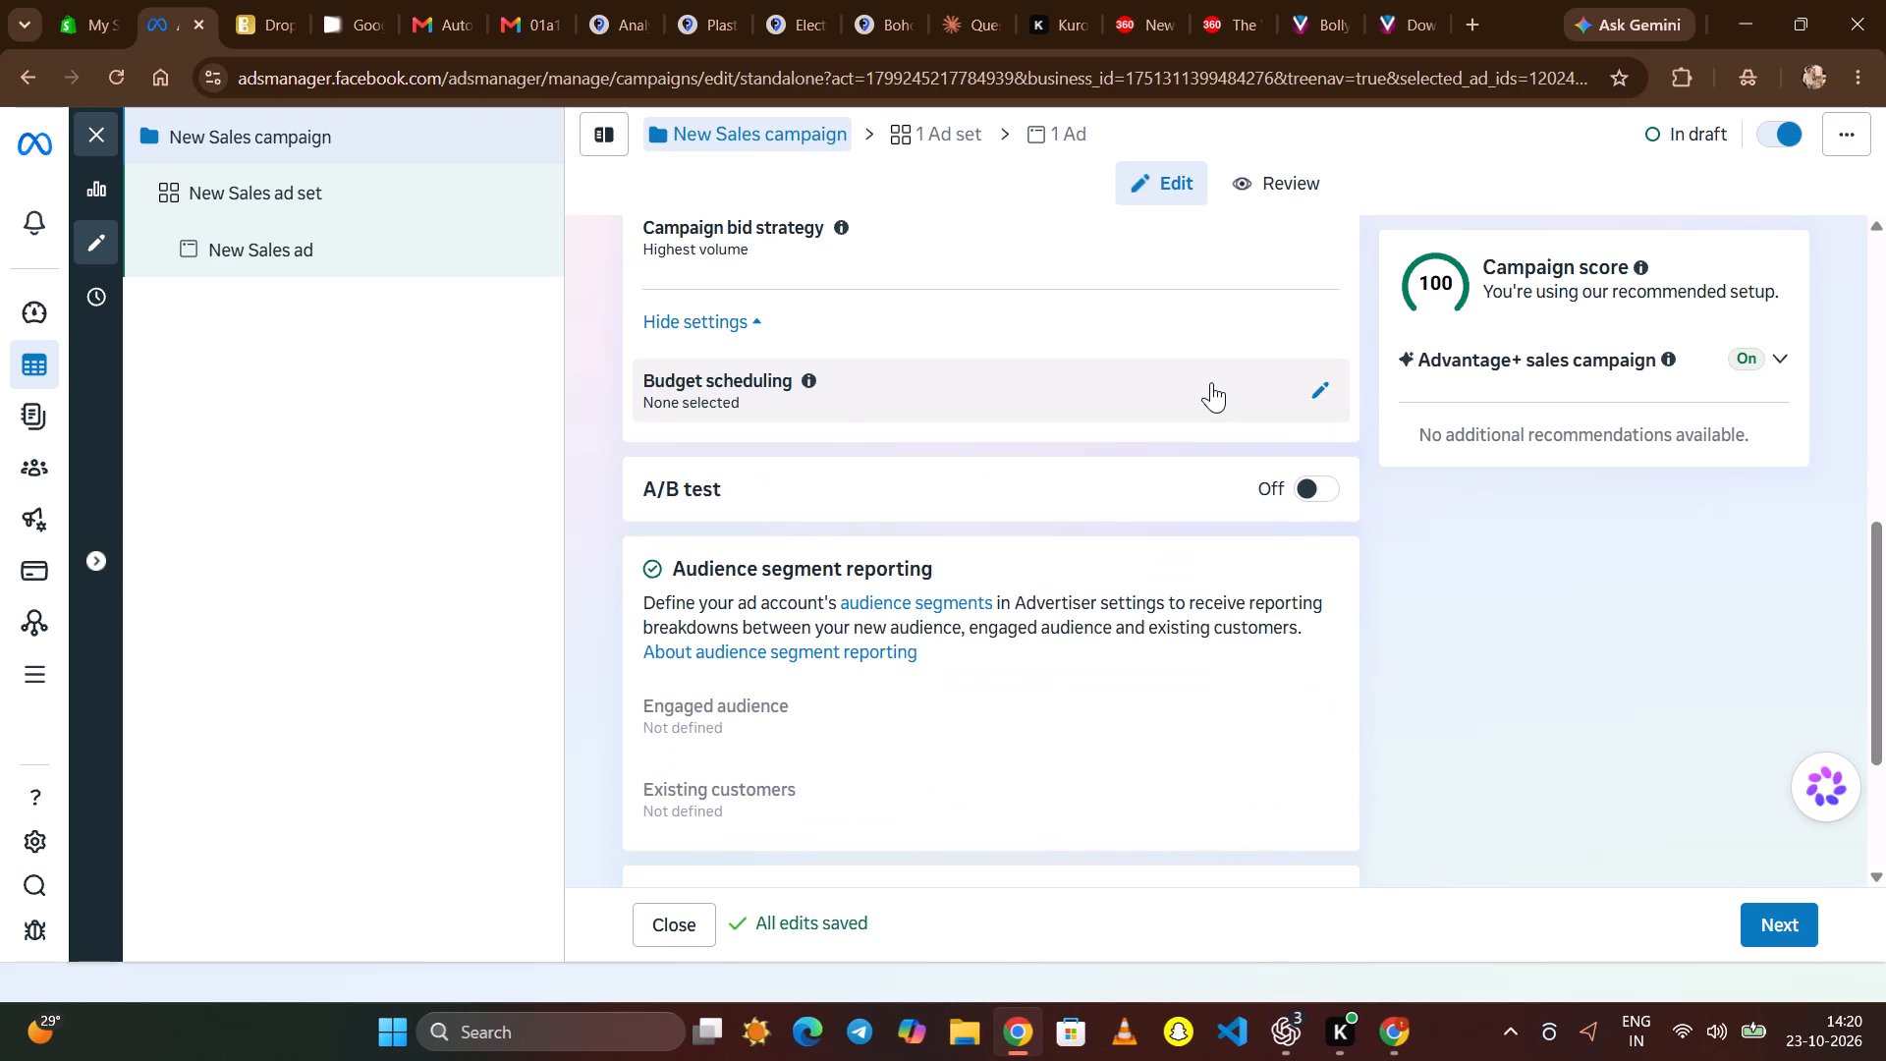
Examine the campaign's A/B test, Audience segment reporting and Special Ad Categories settings.
{"action": "scroll", "coordinate": [863, 382], "scroll_direction": "down", "scroll_amount": 1}
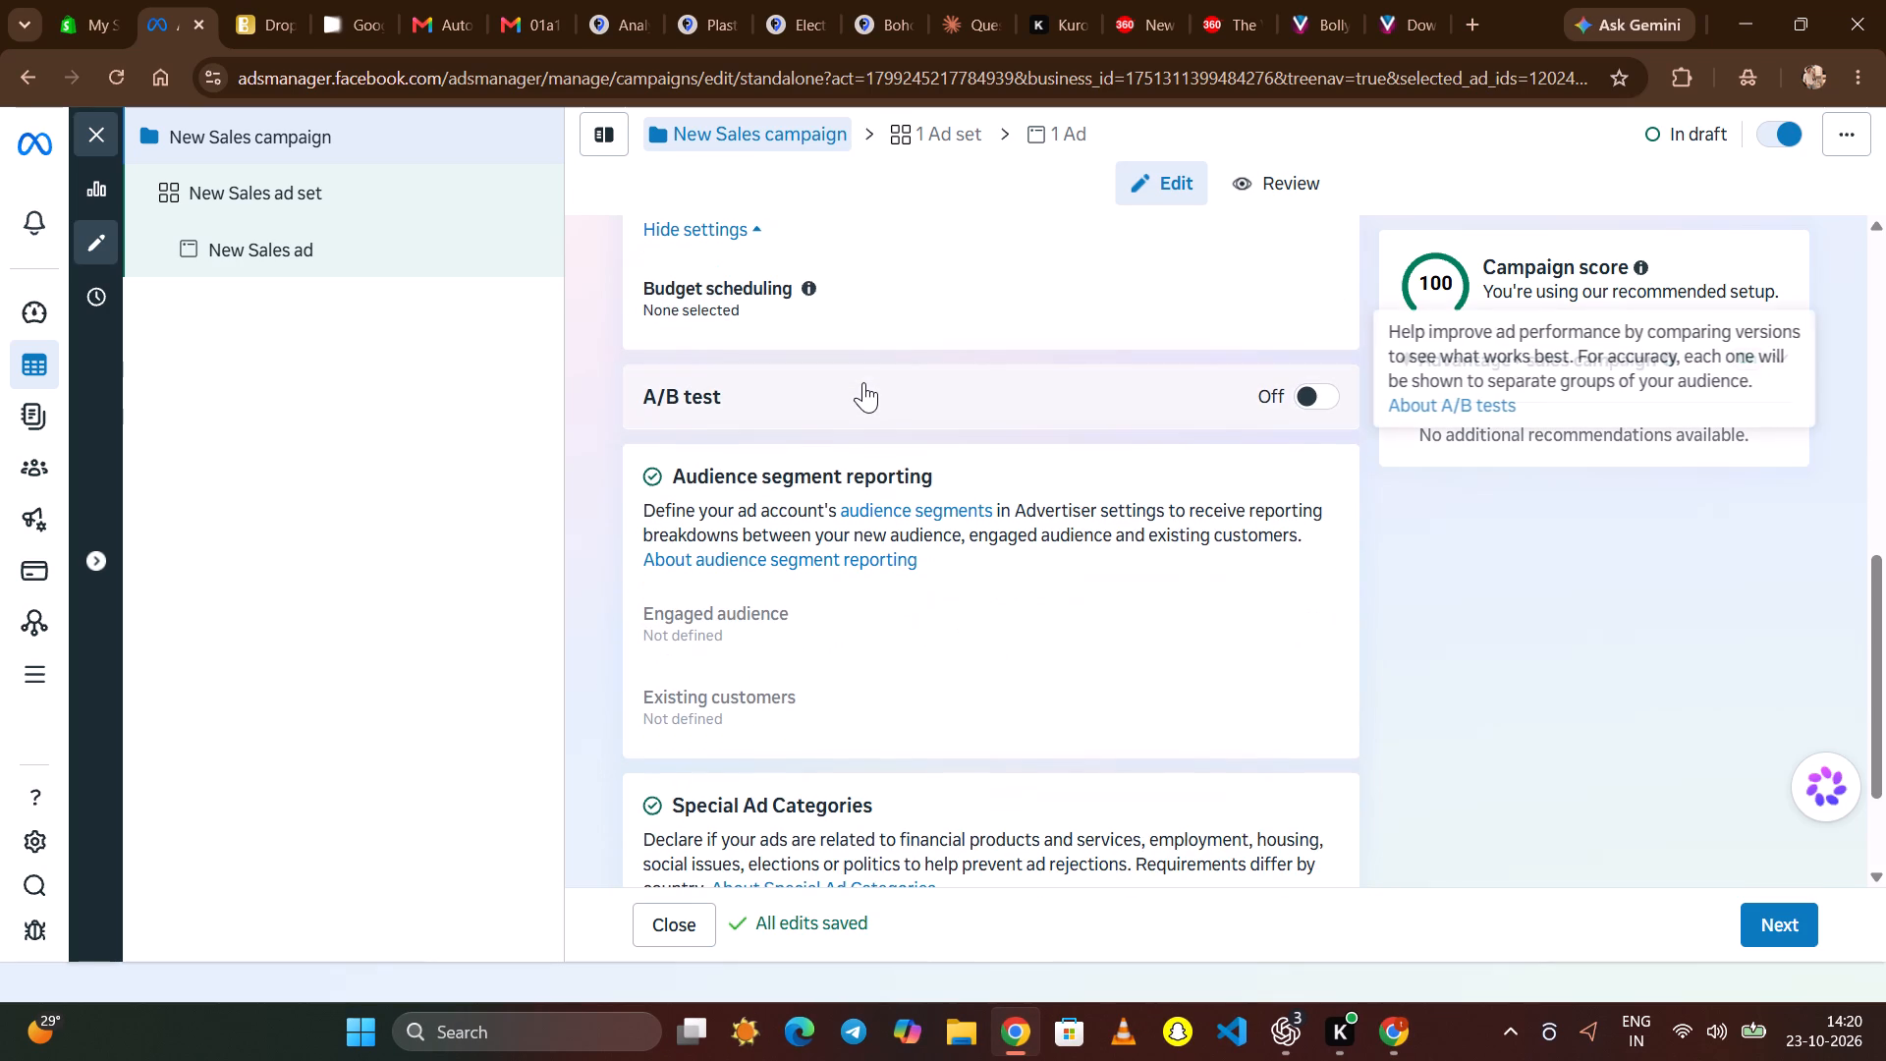
{"action": "scroll", "coordinate": [863, 382], "scroll_direction": "down", "scroll_amount": 1}
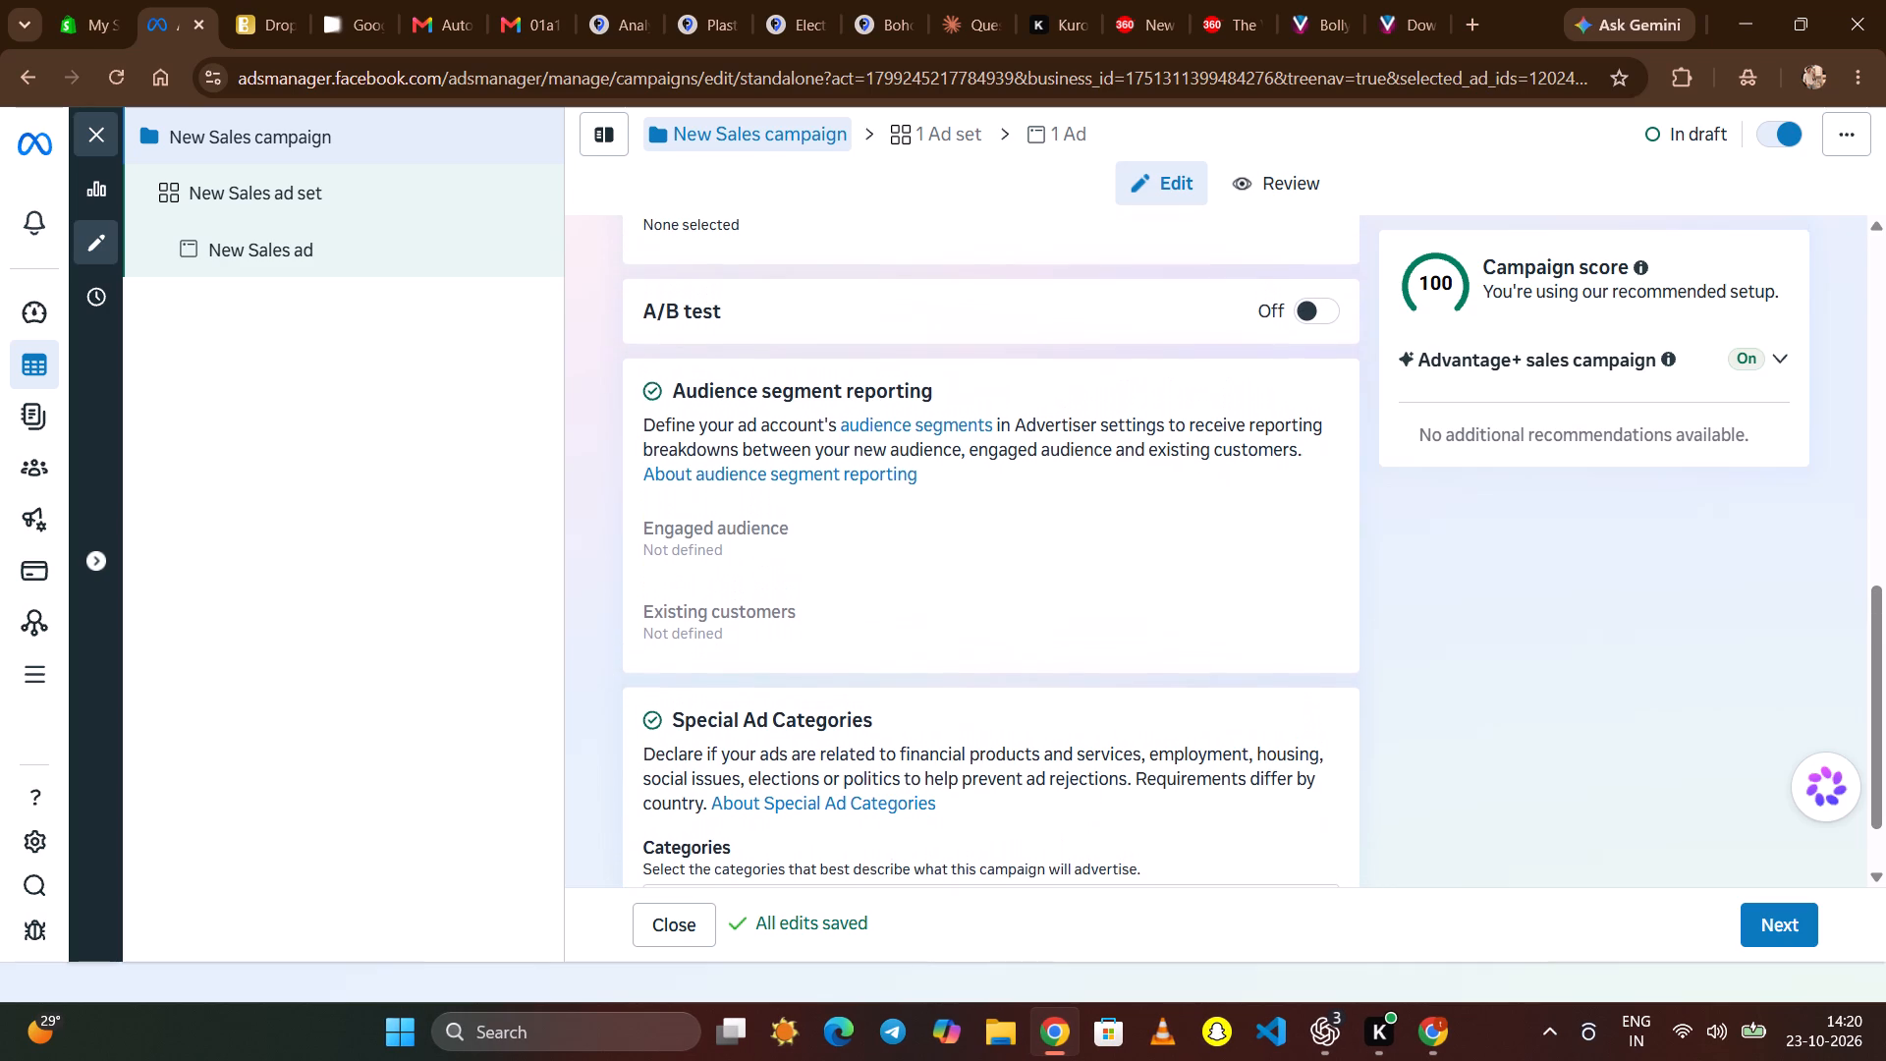
{"action": "scroll", "coordinate": [863, 382], "scroll_direction": "down", "scroll_amount": 2}
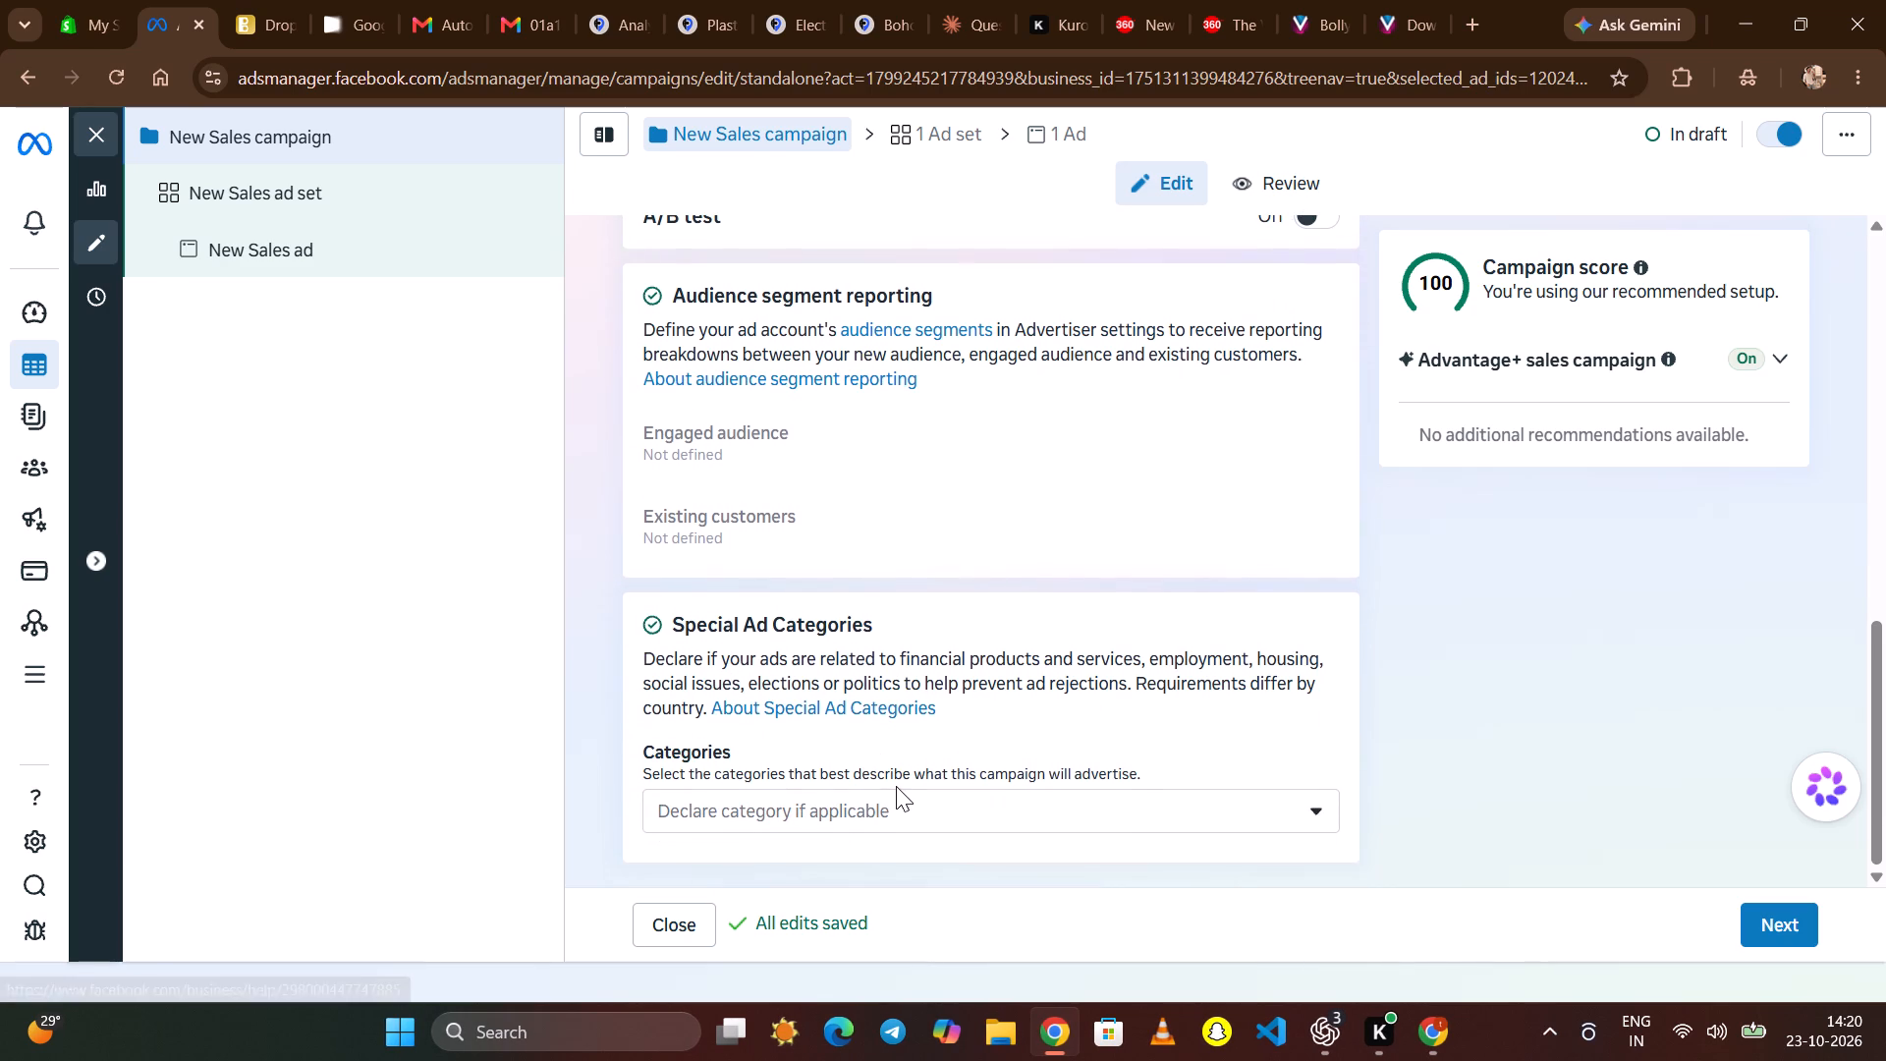
Examine the available Special Ad Categories and their descriptions for the Sales campaign, without declaring any category.
{"action": "left_click", "coordinate": [901, 797]}
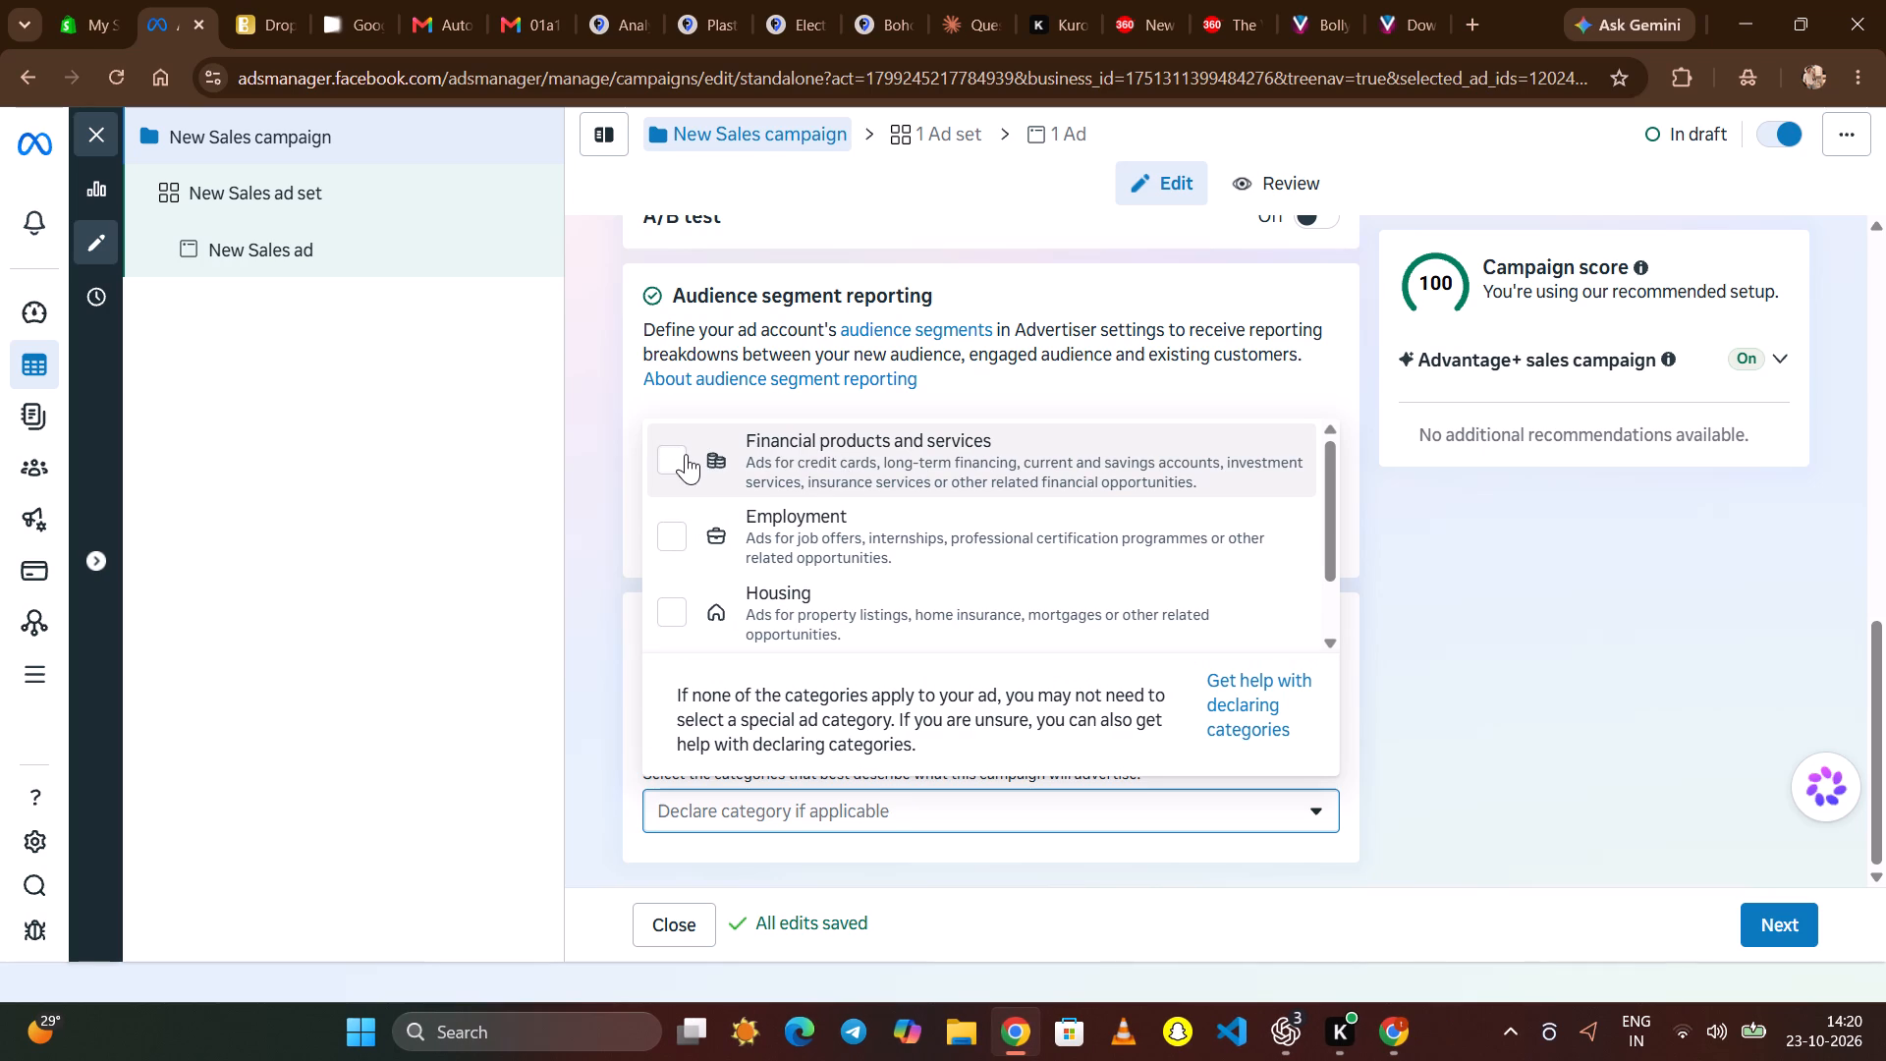
{"action": "scroll", "coordinate": [744, 538], "scroll_direction": "down", "scroll_amount": 1}
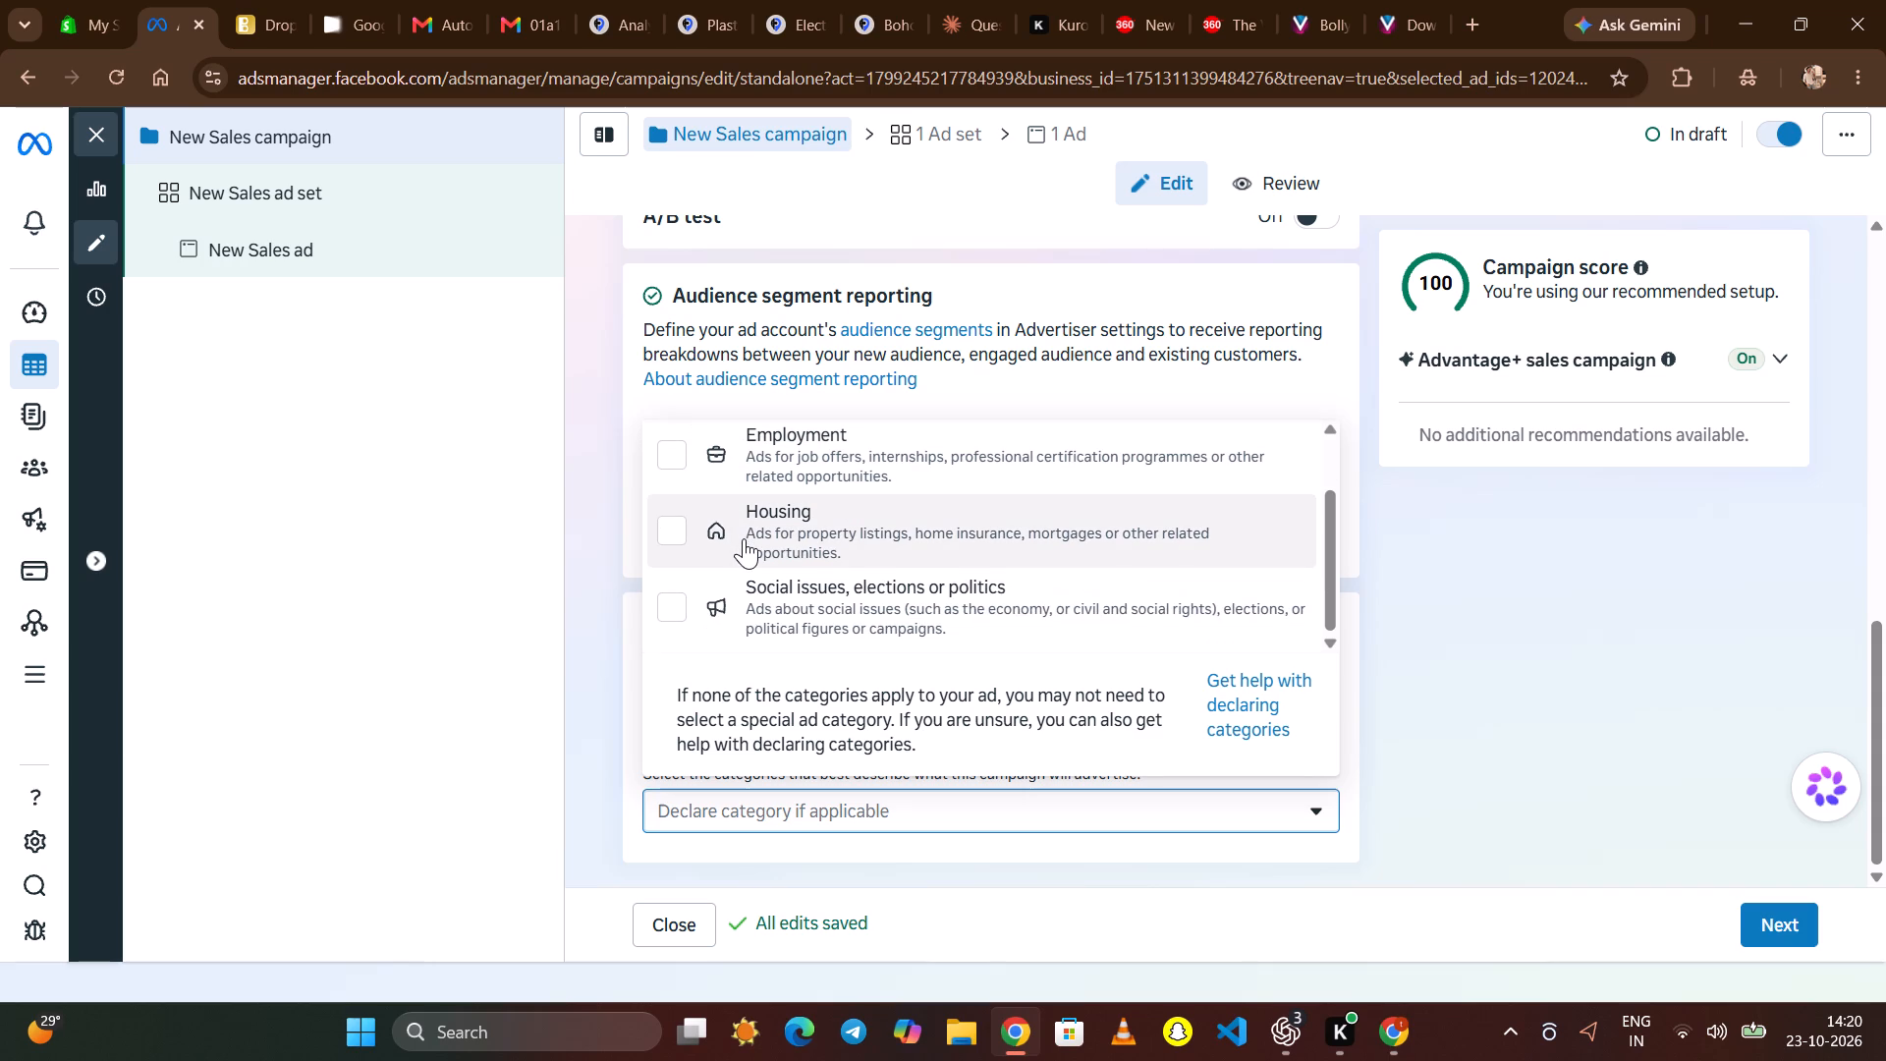
{"action": "scroll", "coordinate": [744, 538], "scroll_direction": "down", "scroll_amount": 1}
{"action": "scroll", "coordinate": [744, 538], "scroll_direction": "up", "scroll_amount": 3}
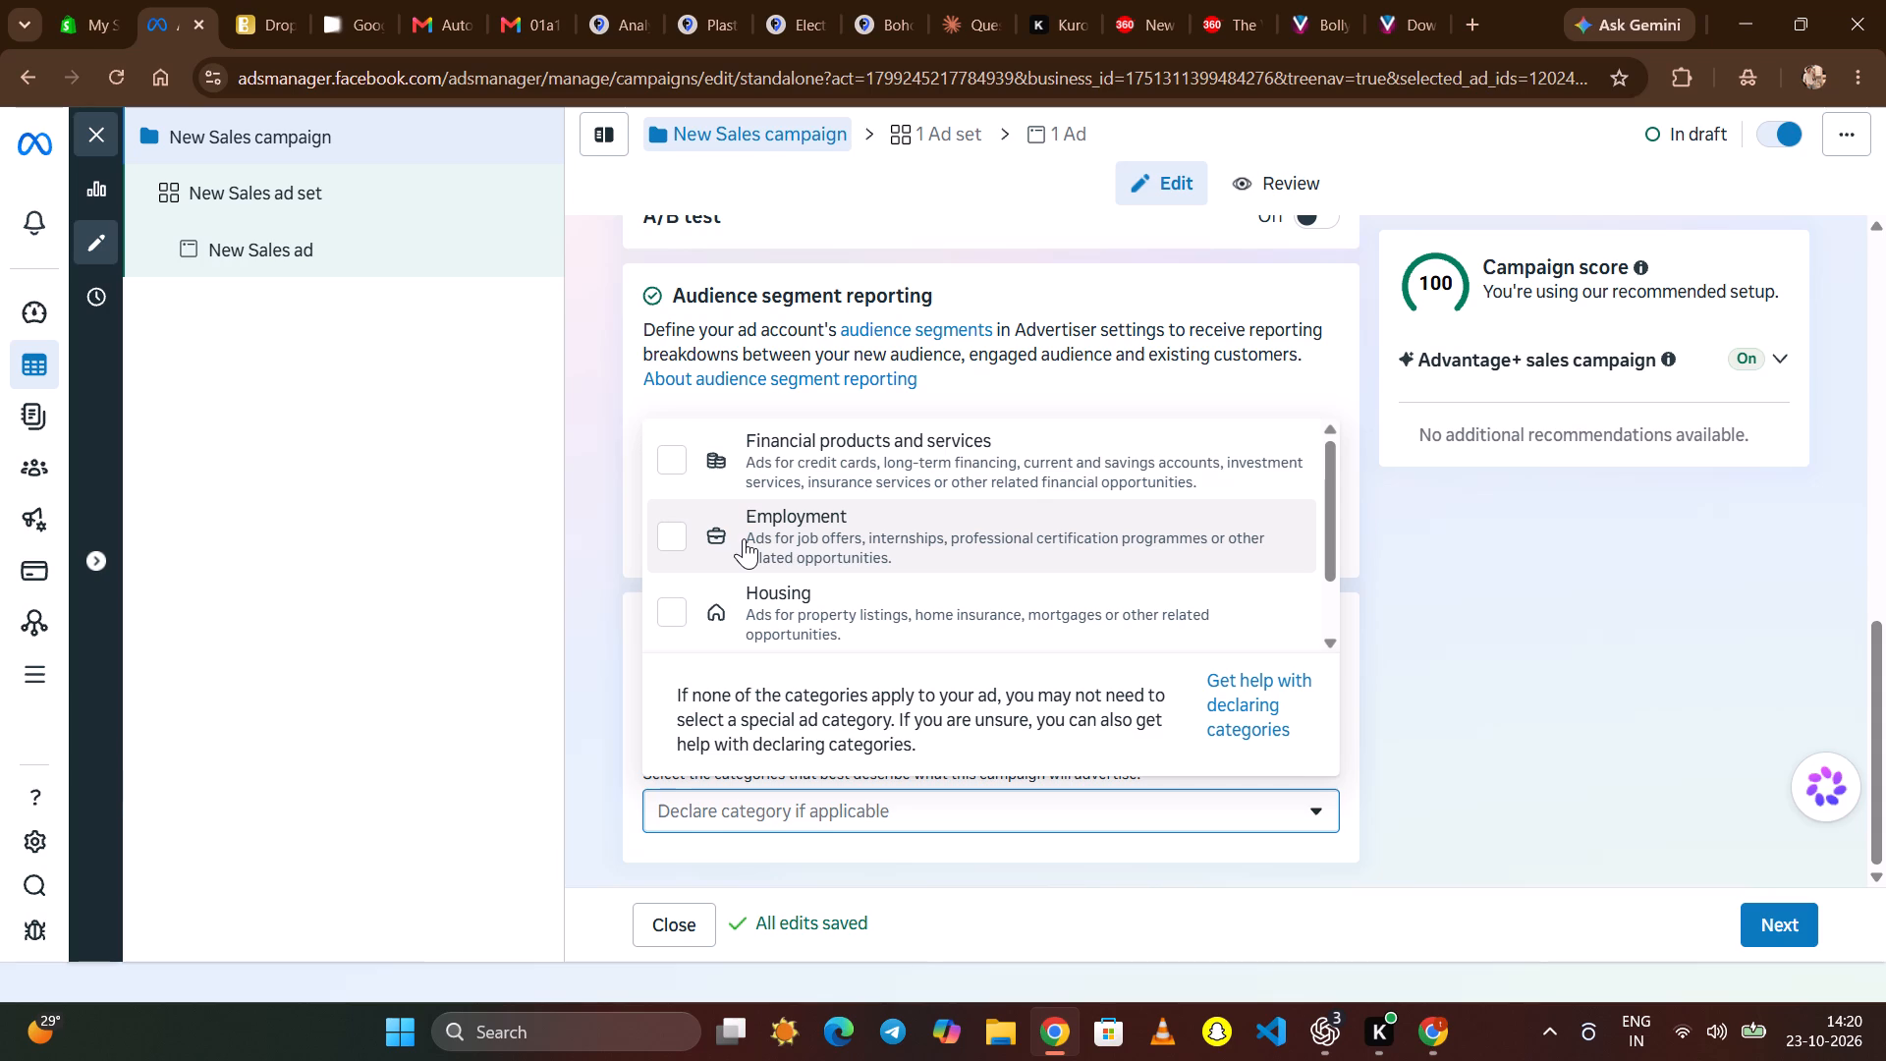
{"action": "scroll", "coordinate": [744, 538], "scroll_direction": "down", "scroll_amount": 2}
{"action": "scroll", "coordinate": [744, 538], "scroll_direction": "up", "scroll_amount": 2}
{"action": "scroll", "coordinate": [744, 538], "scroll_direction": "down", "scroll_amount": 3}
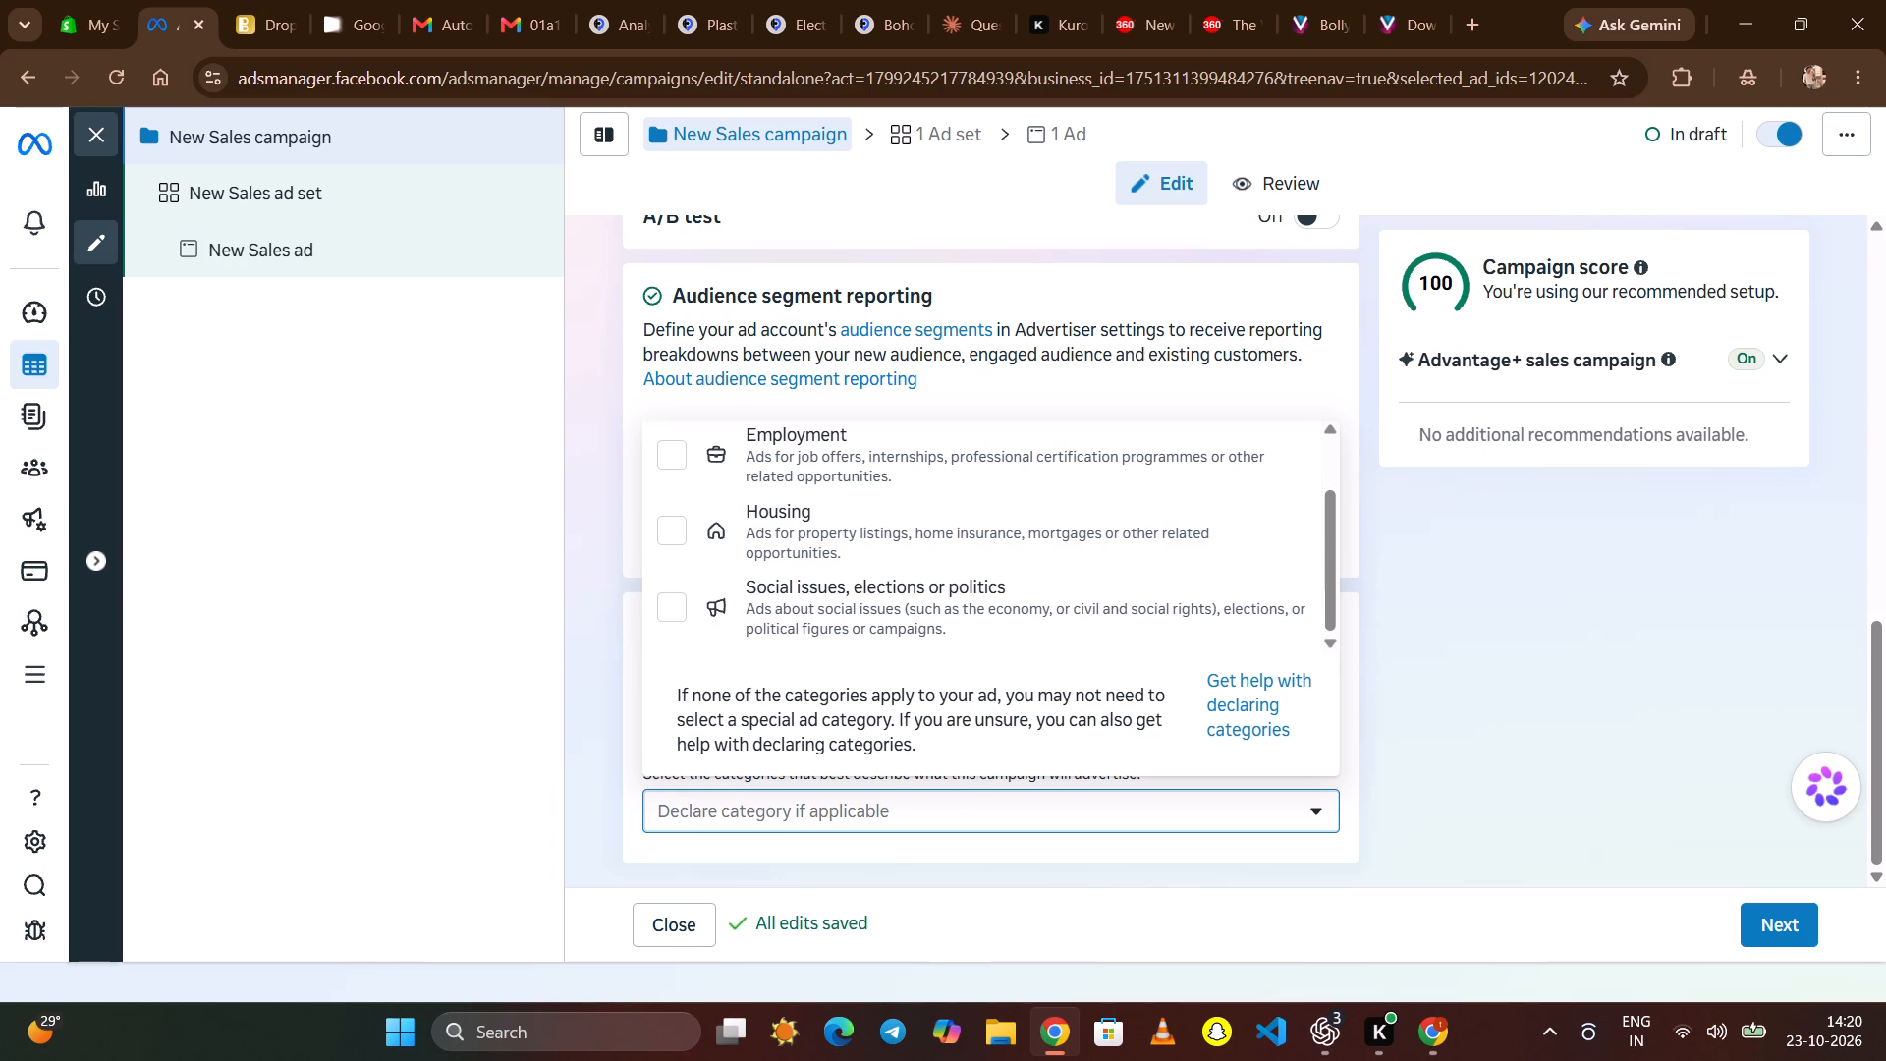
{"action": "scroll", "coordinate": [988, 573], "scroll_direction": "up", "scroll_amount": 3}
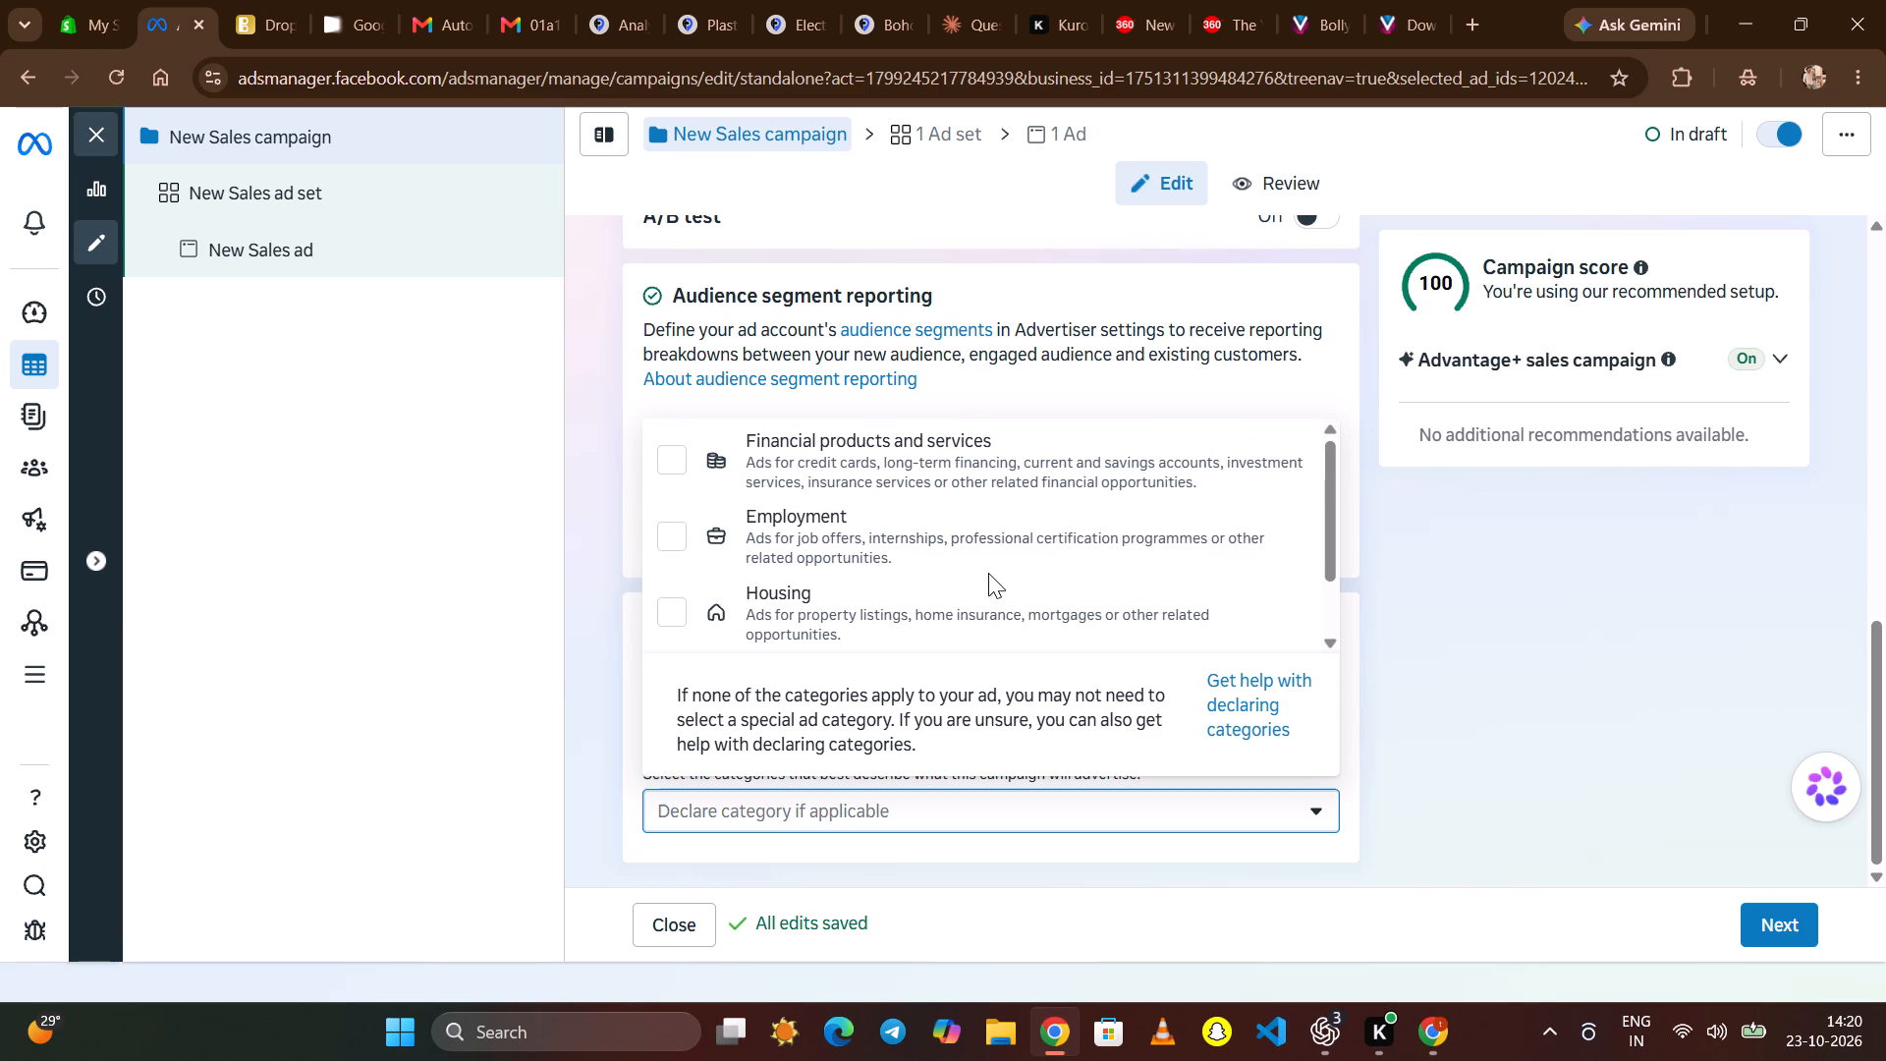
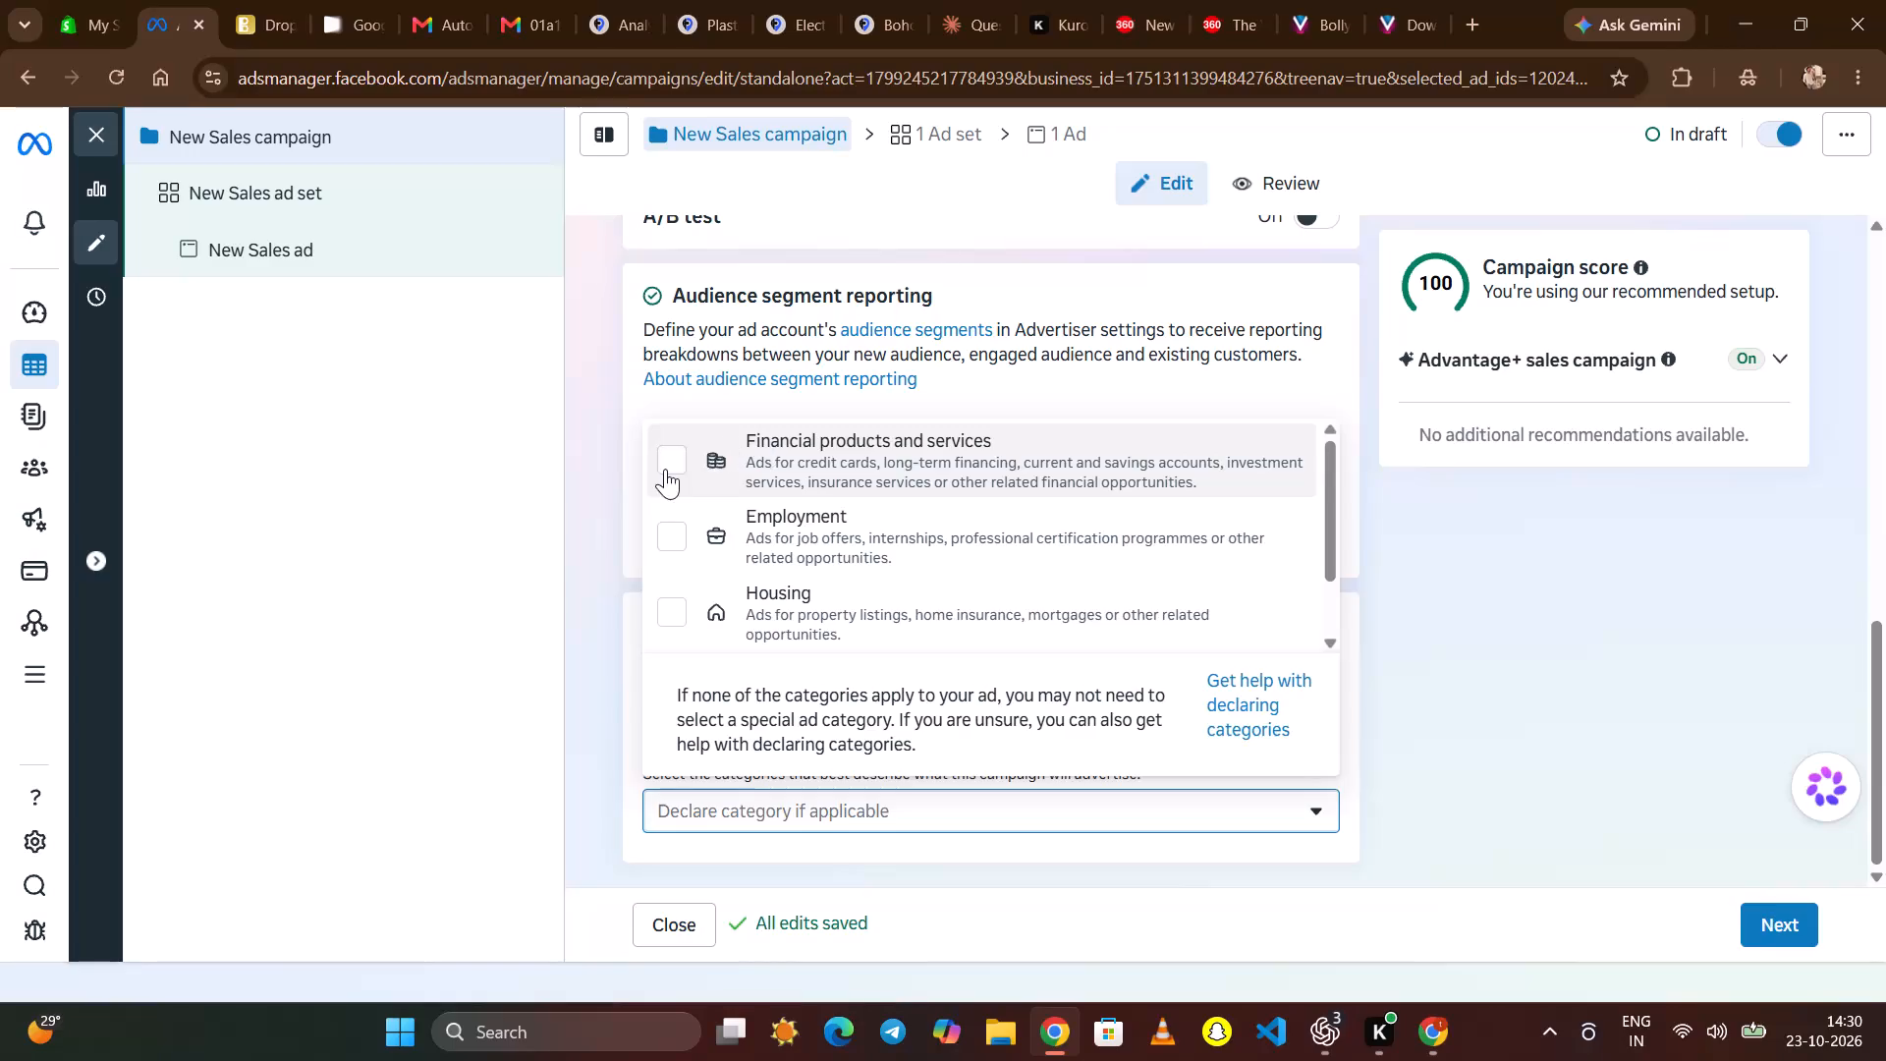
Examine the Special Ad Categories available for the campaign, leaving the category undeclared.
{"action": "scroll", "coordinate": [813, 533], "scroll_direction": "down", "scroll_amount": 2}
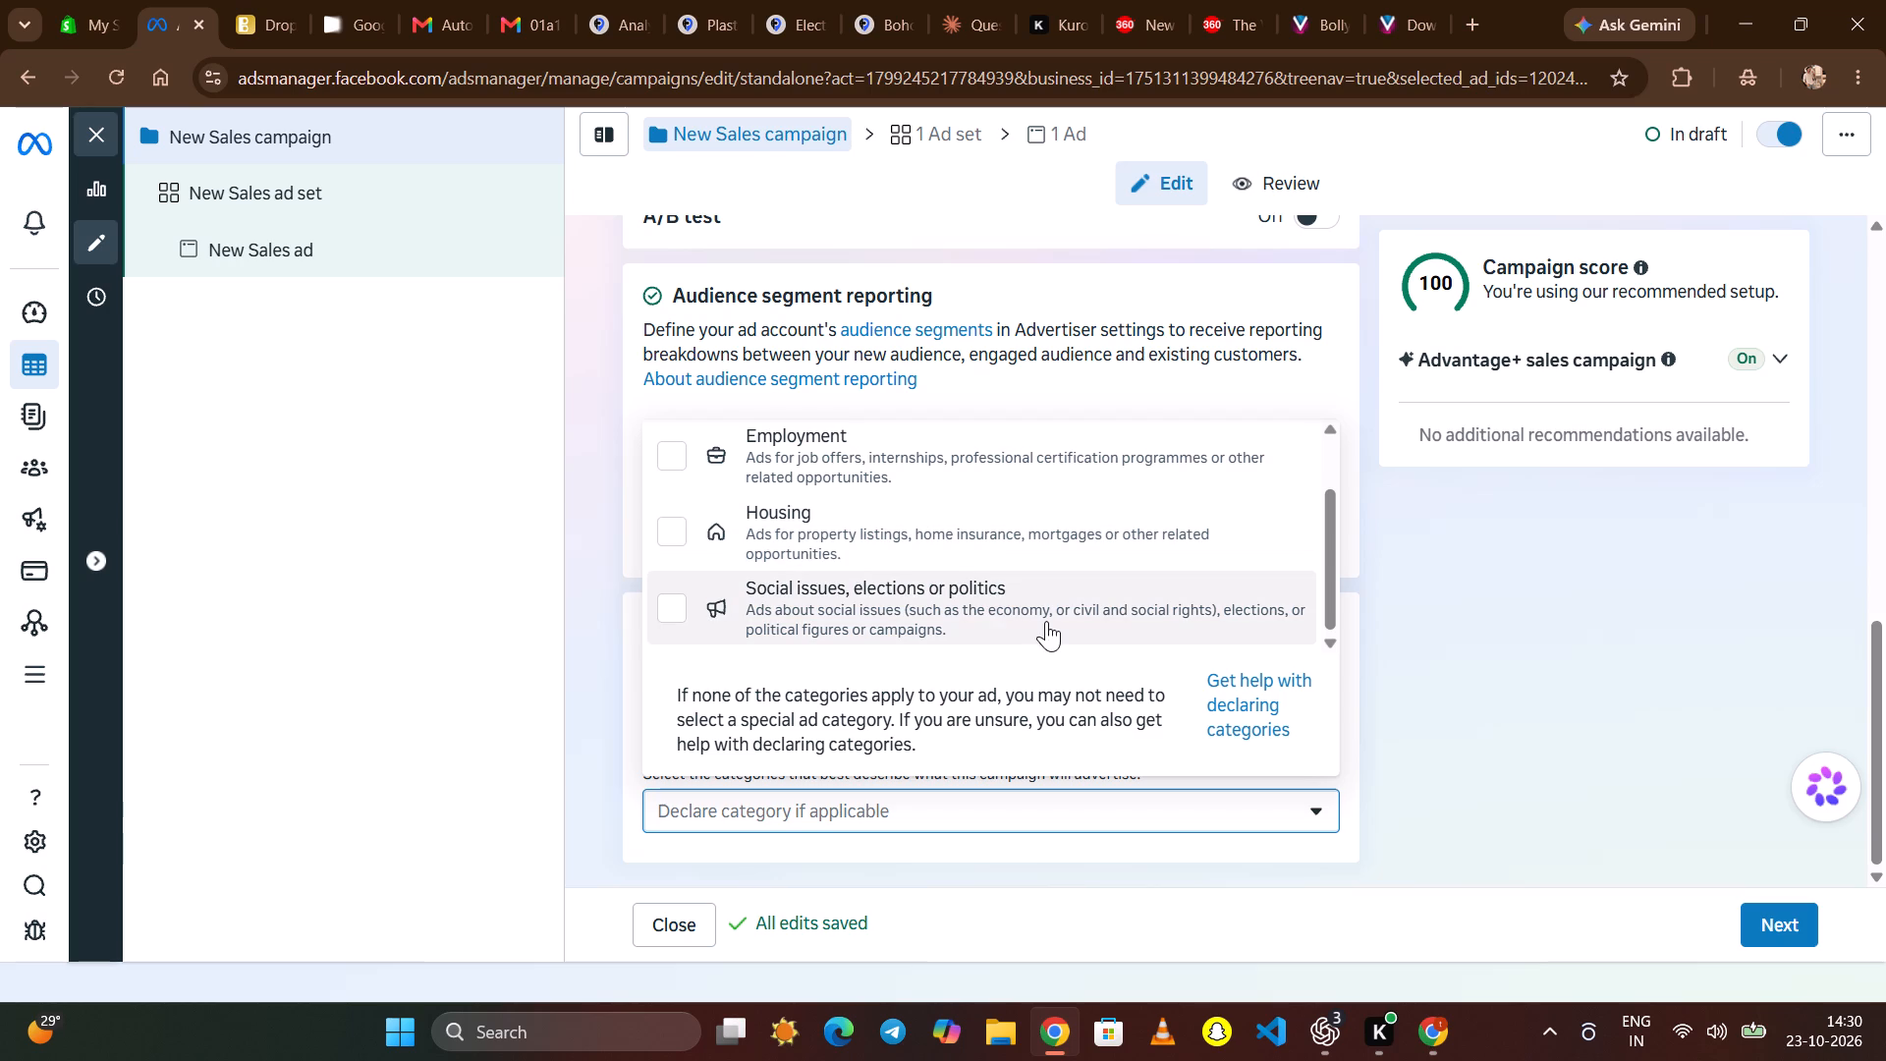
{"action": "scroll", "coordinate": [1046, 621], "scroll_direction": "up", "scroll_amount": 1}
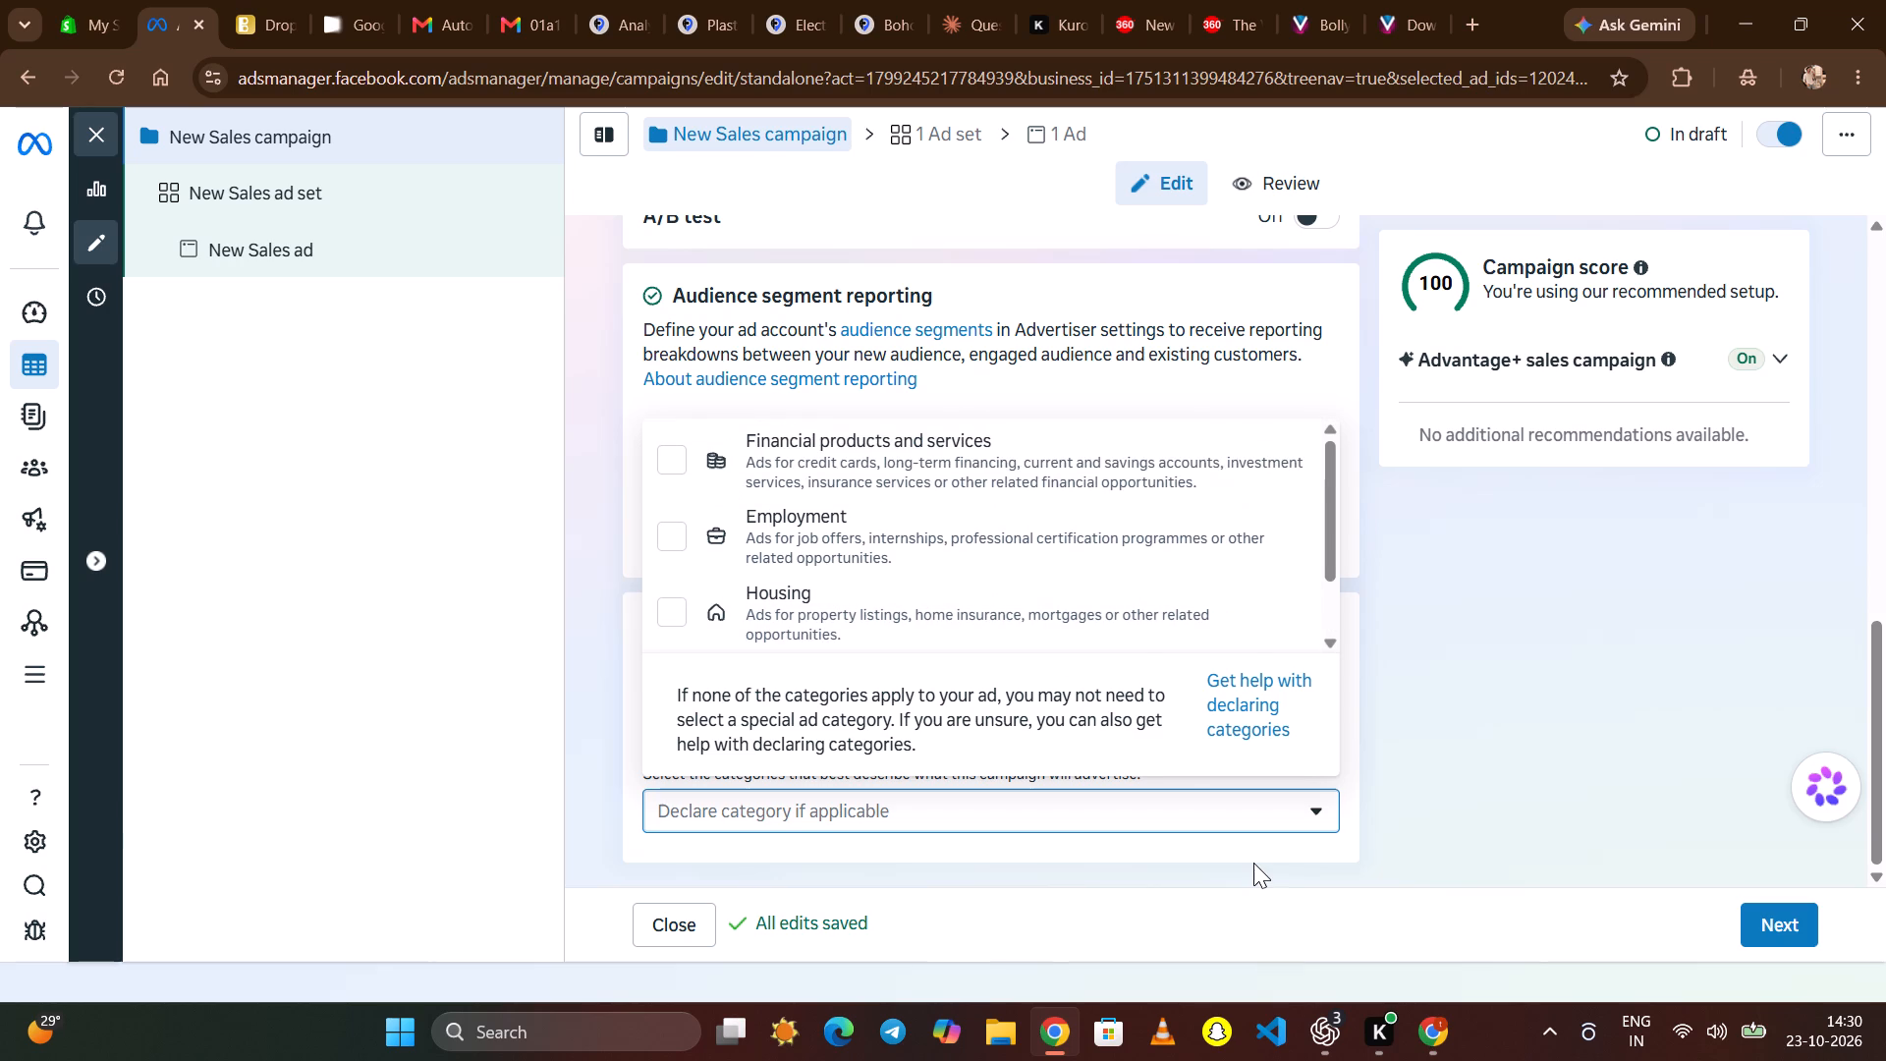
{"action": "left_click", "coordinate": [1253, 863]}
{"action": "scroll", "coordinate": [1253, 863], "scroll_direction": "down", "scroll_amount": 2}
{"action": "scroll", "coordinate": [1263, 704], "scroll_direction": "down", "scroll_amount": 1}
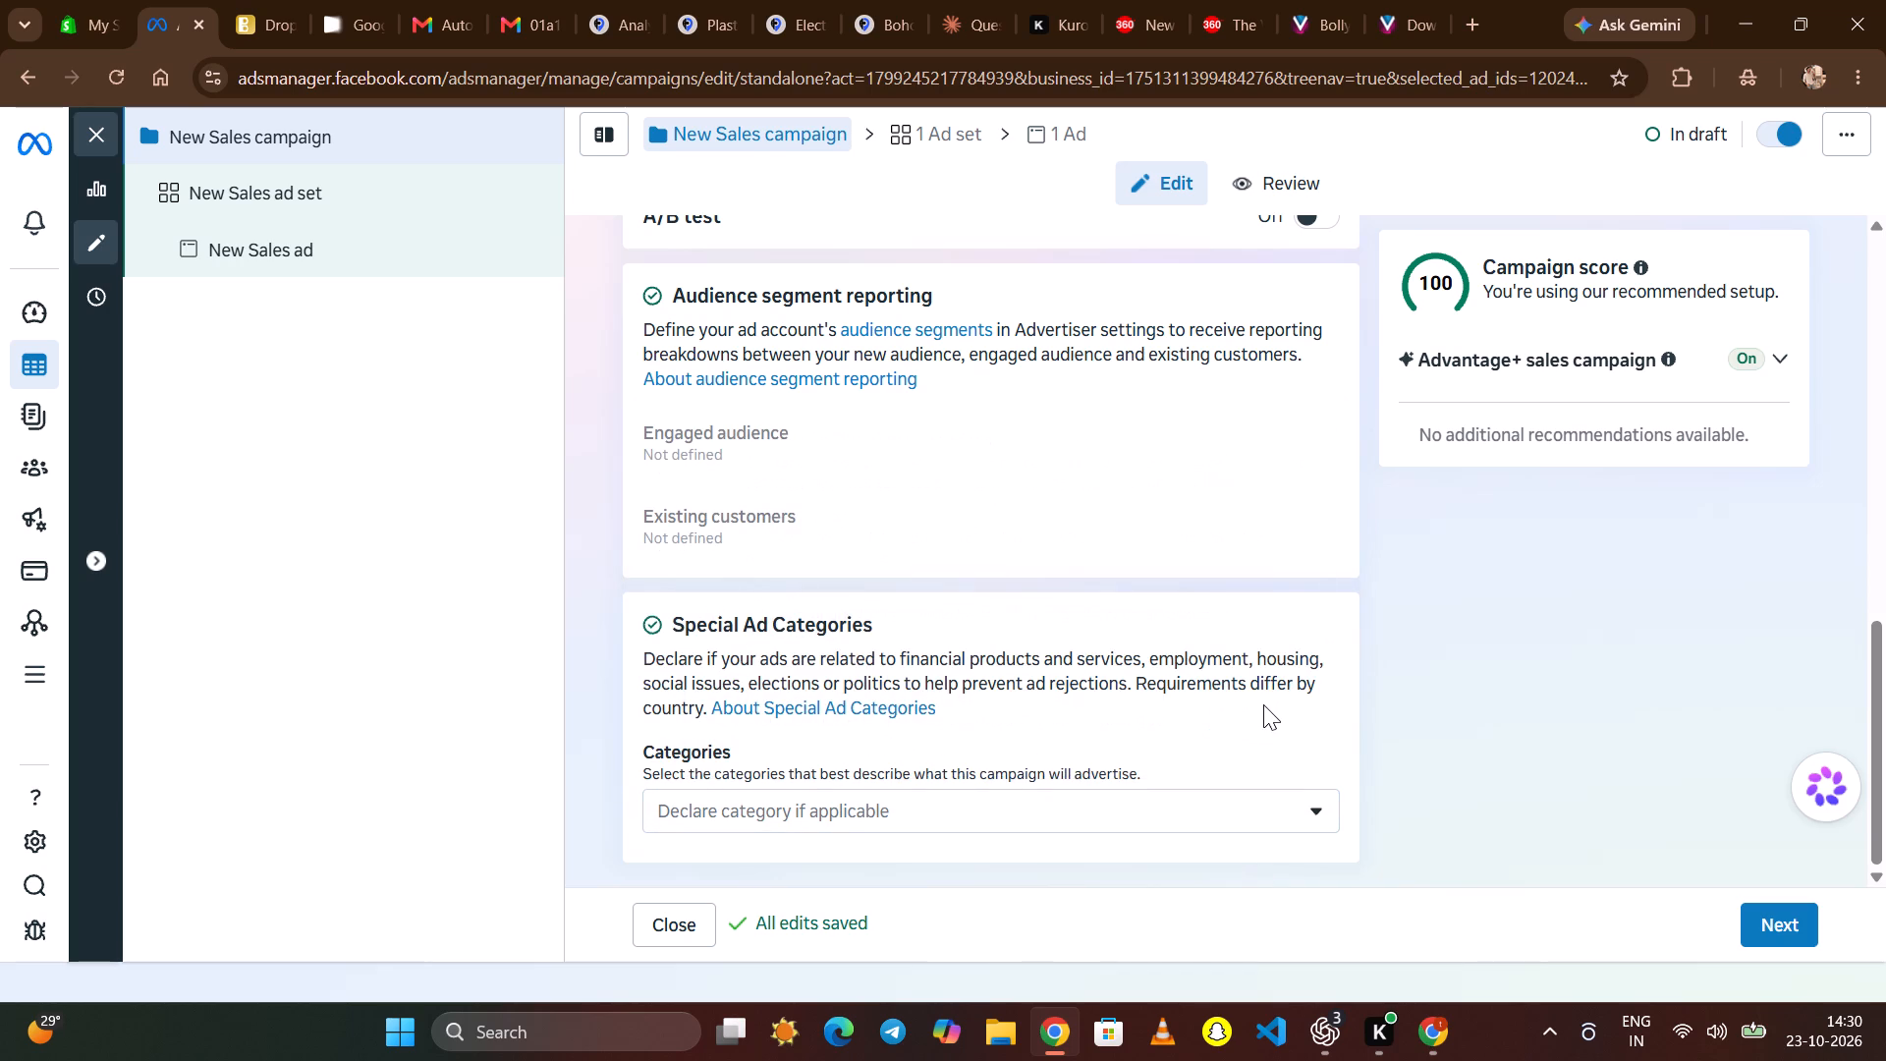
{"action": "scroll", "coordinate": [1263, 704], "scroll_direction": "down", "scroll_amount": 1}
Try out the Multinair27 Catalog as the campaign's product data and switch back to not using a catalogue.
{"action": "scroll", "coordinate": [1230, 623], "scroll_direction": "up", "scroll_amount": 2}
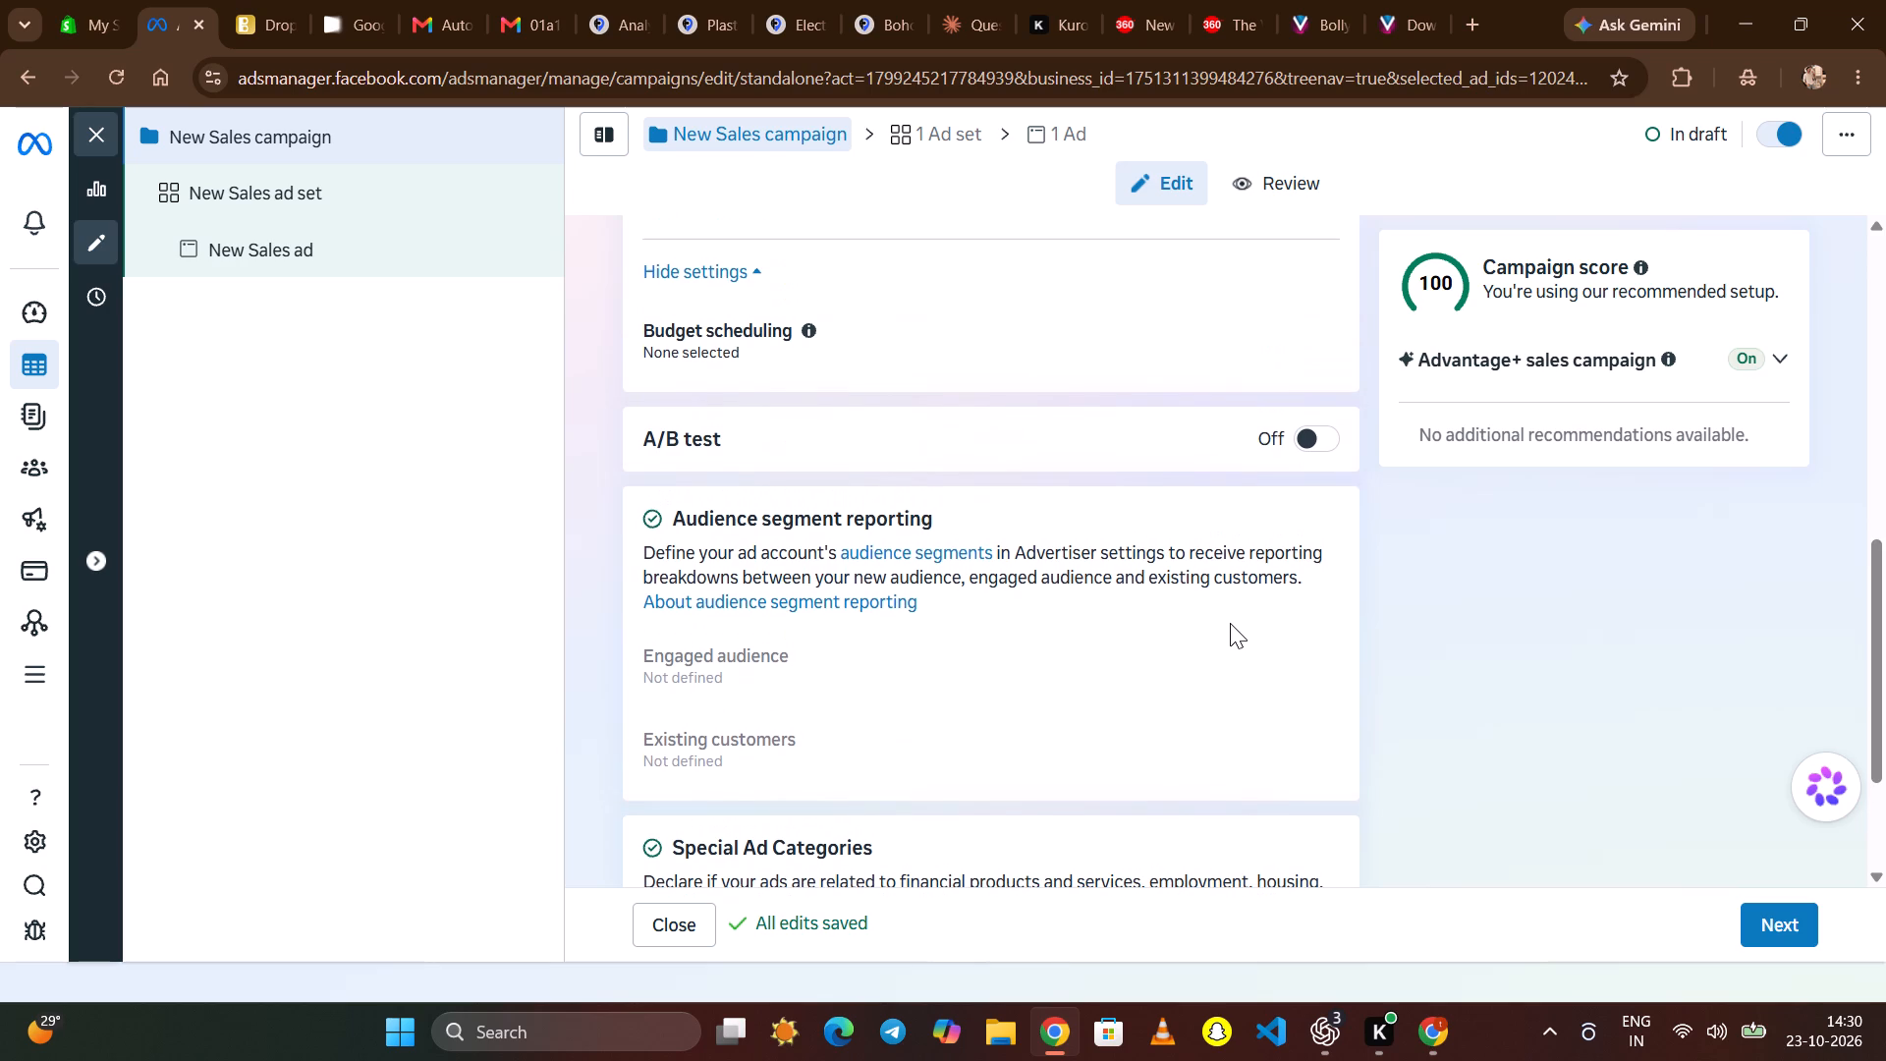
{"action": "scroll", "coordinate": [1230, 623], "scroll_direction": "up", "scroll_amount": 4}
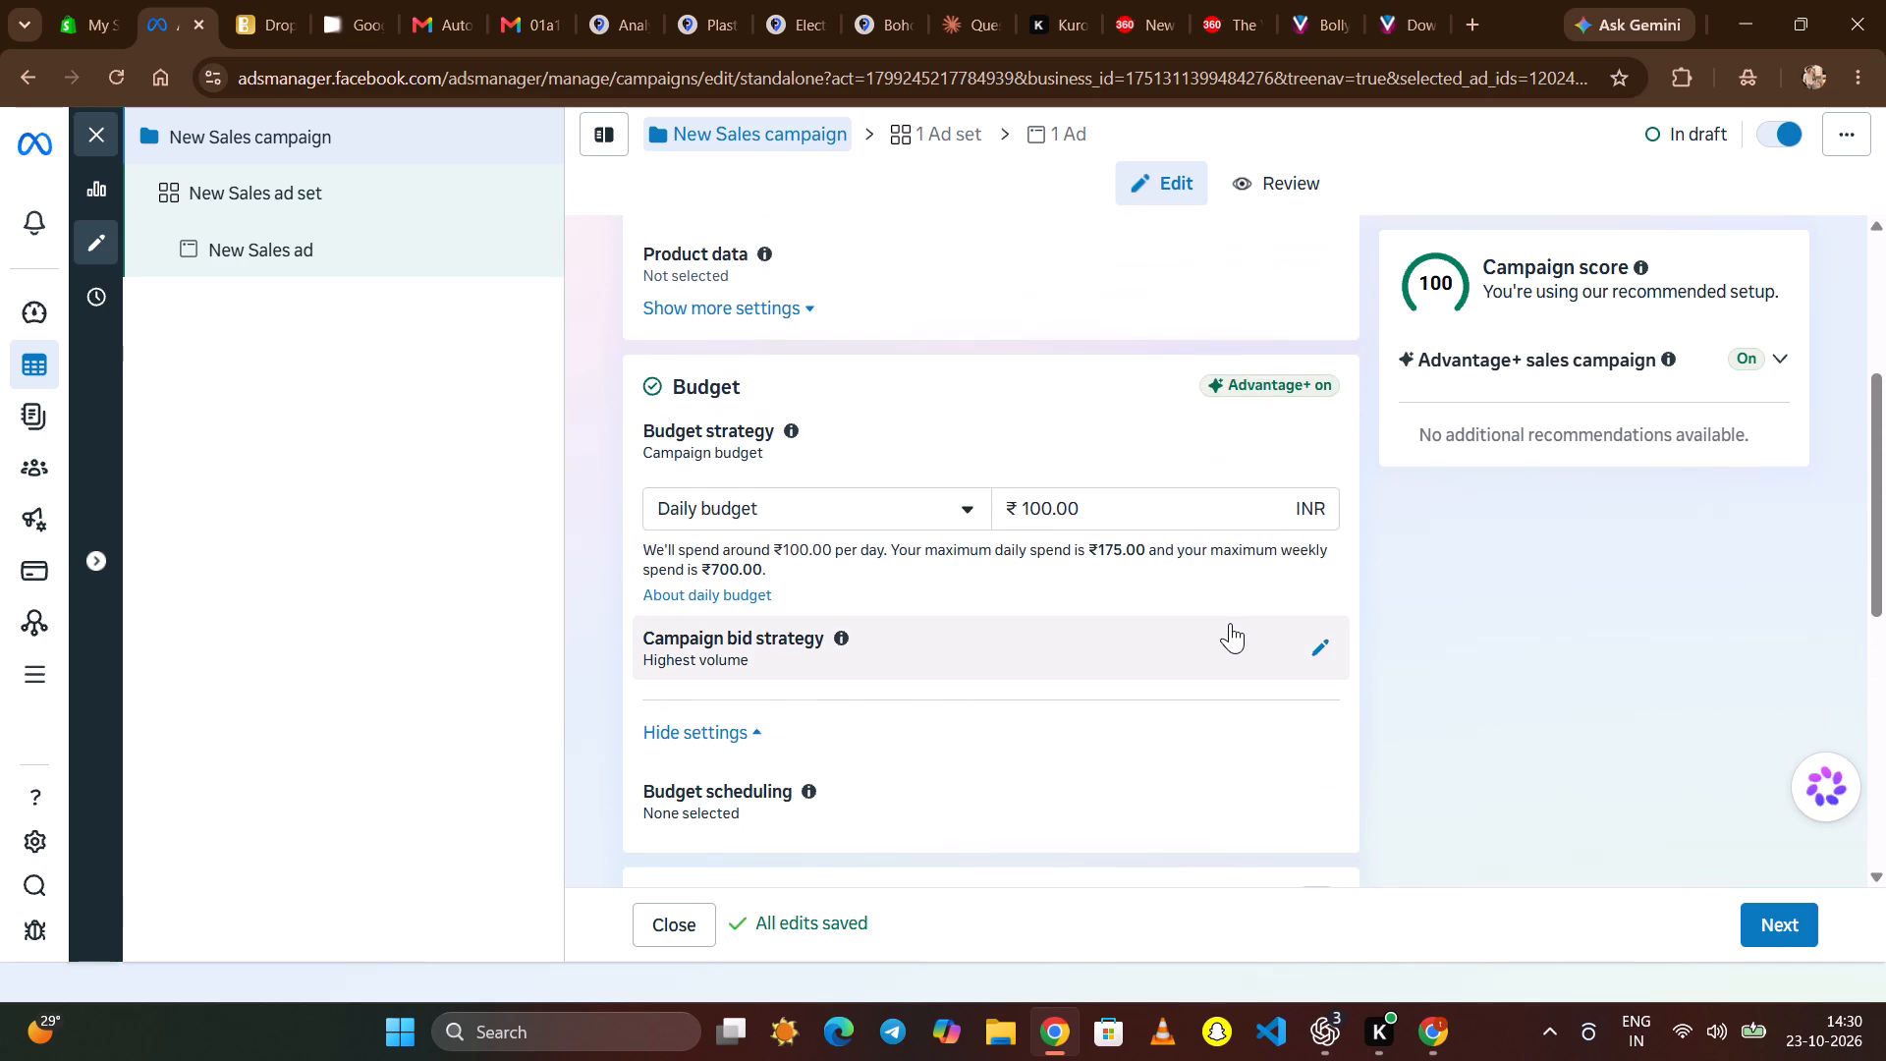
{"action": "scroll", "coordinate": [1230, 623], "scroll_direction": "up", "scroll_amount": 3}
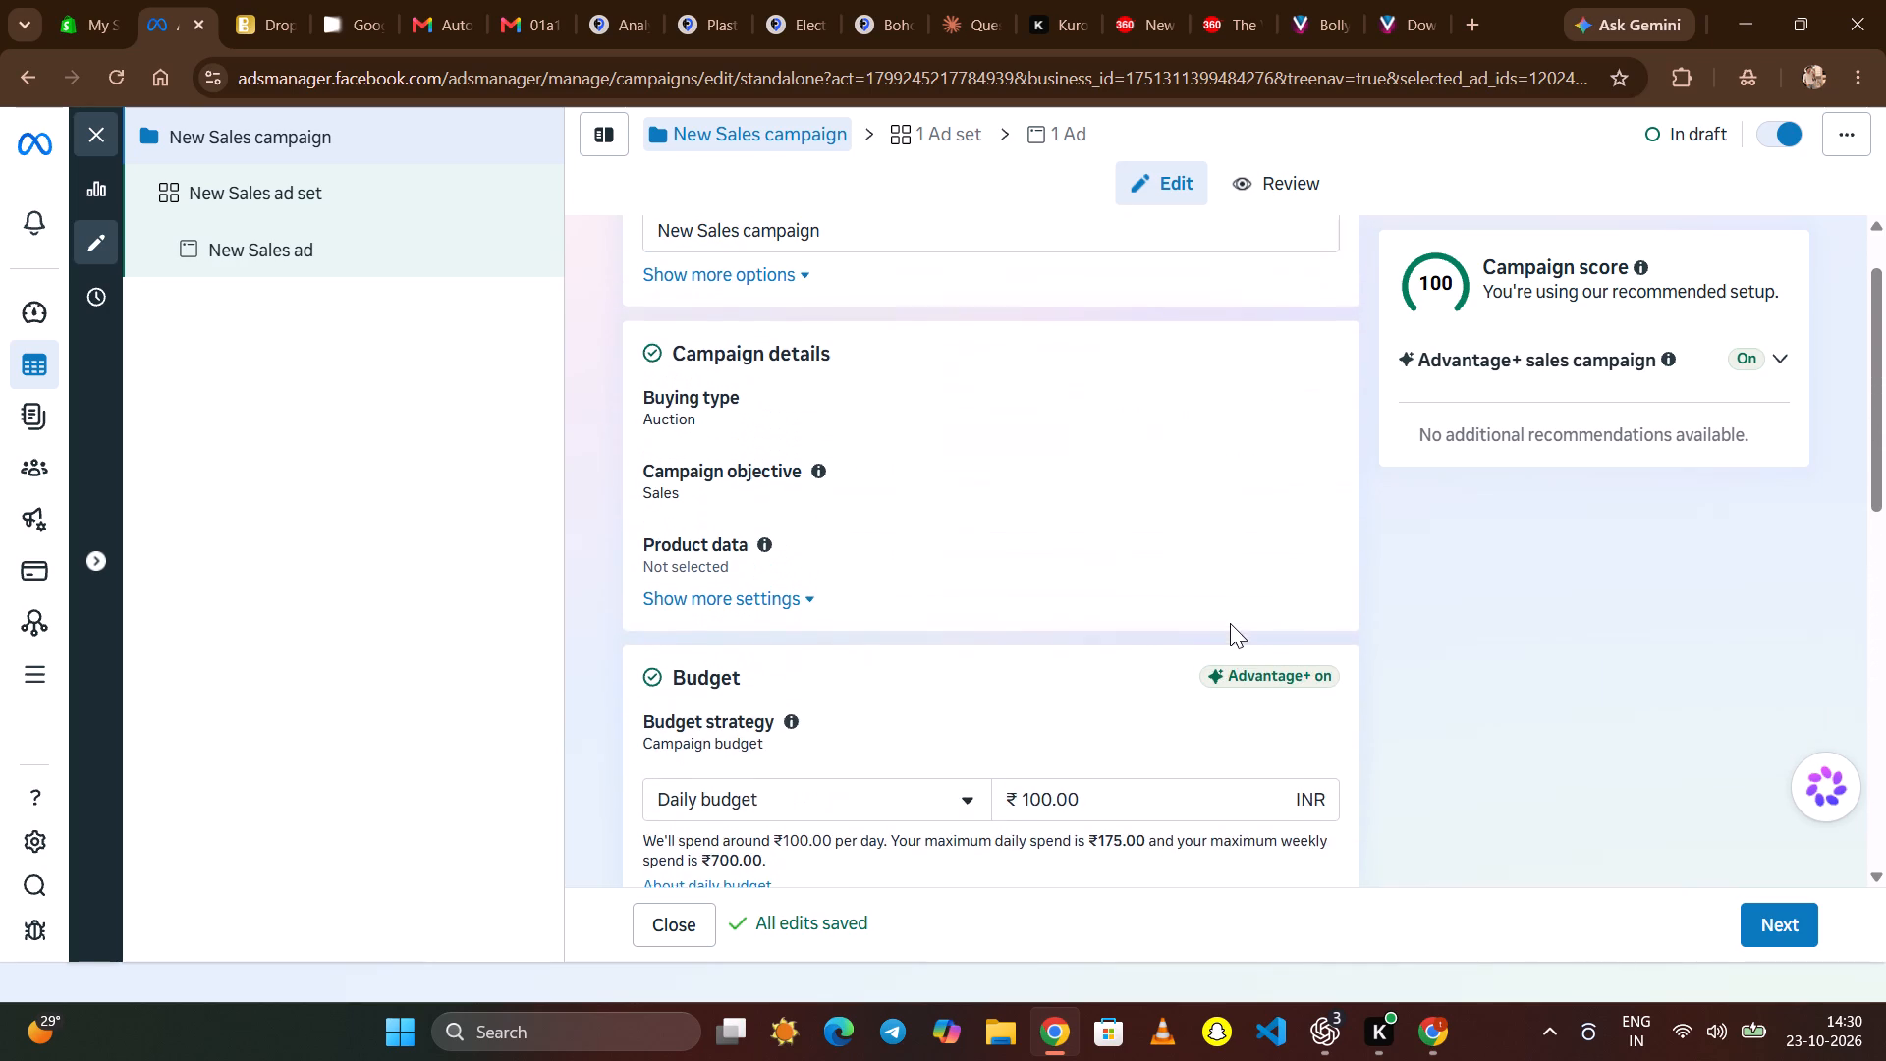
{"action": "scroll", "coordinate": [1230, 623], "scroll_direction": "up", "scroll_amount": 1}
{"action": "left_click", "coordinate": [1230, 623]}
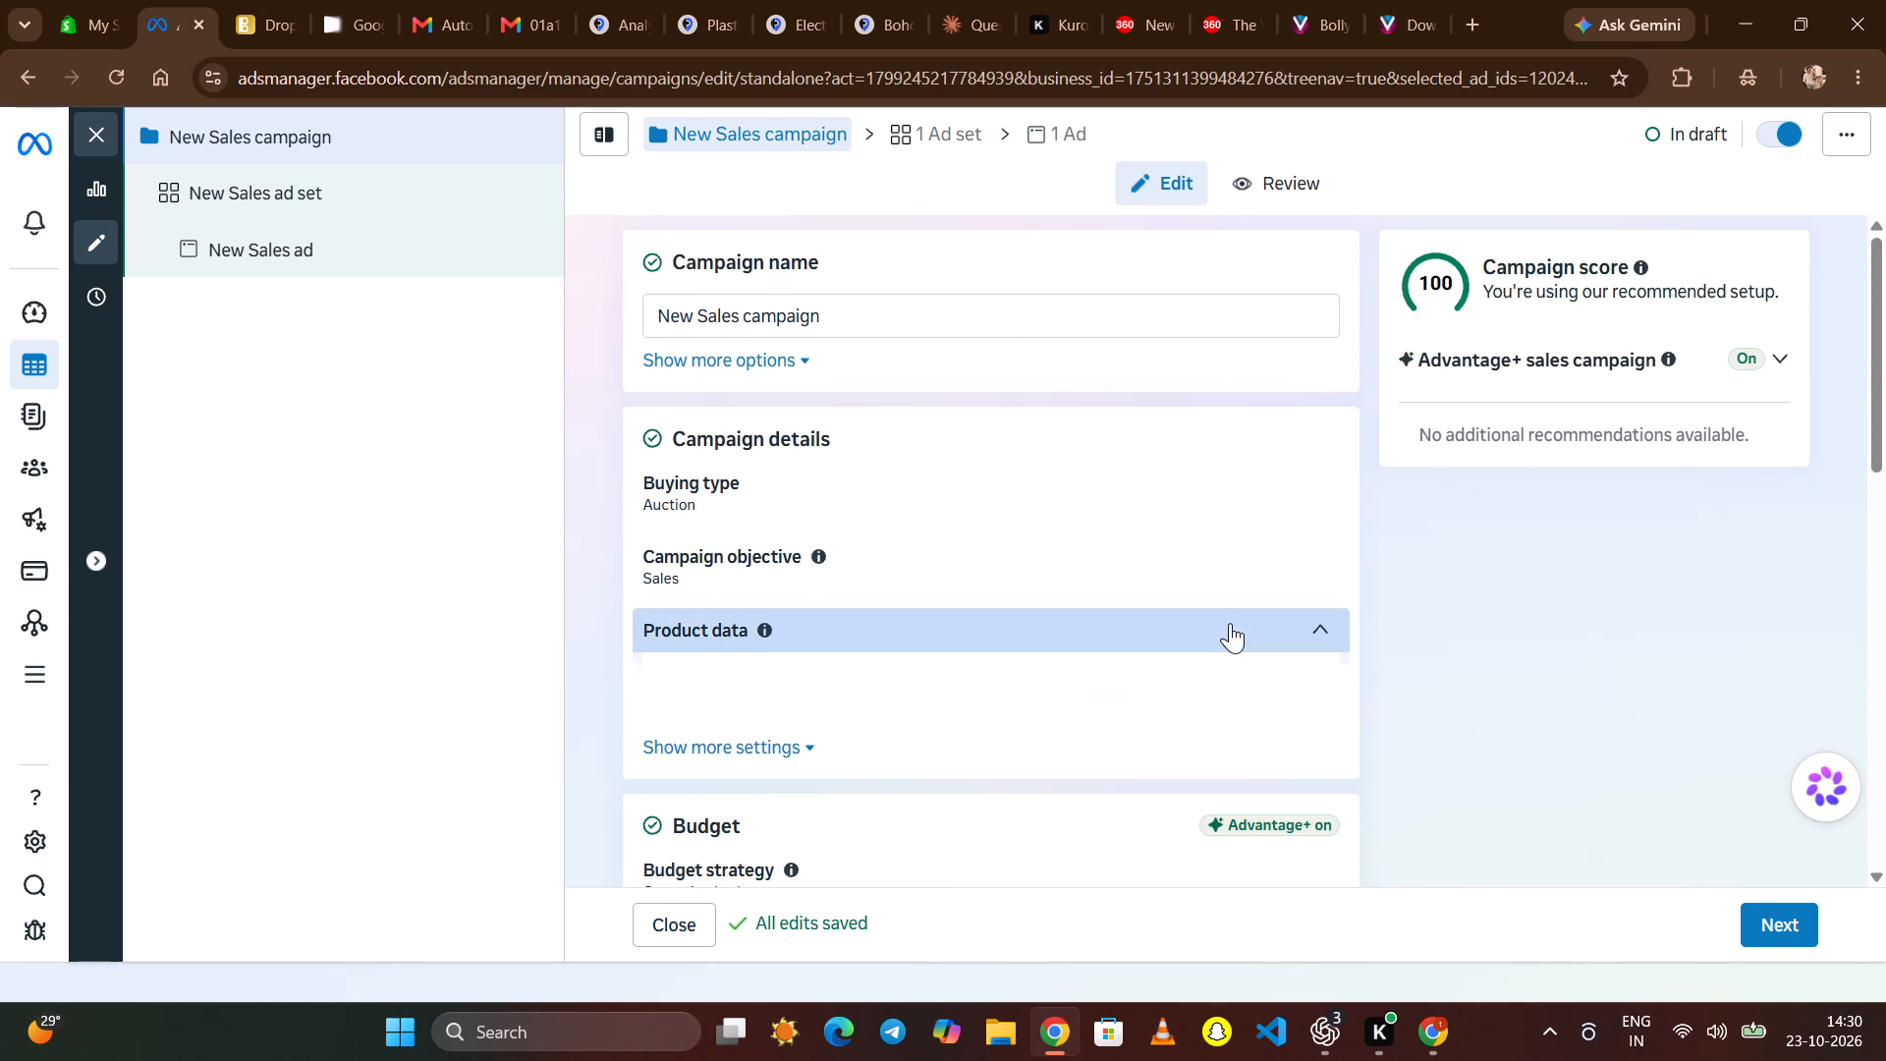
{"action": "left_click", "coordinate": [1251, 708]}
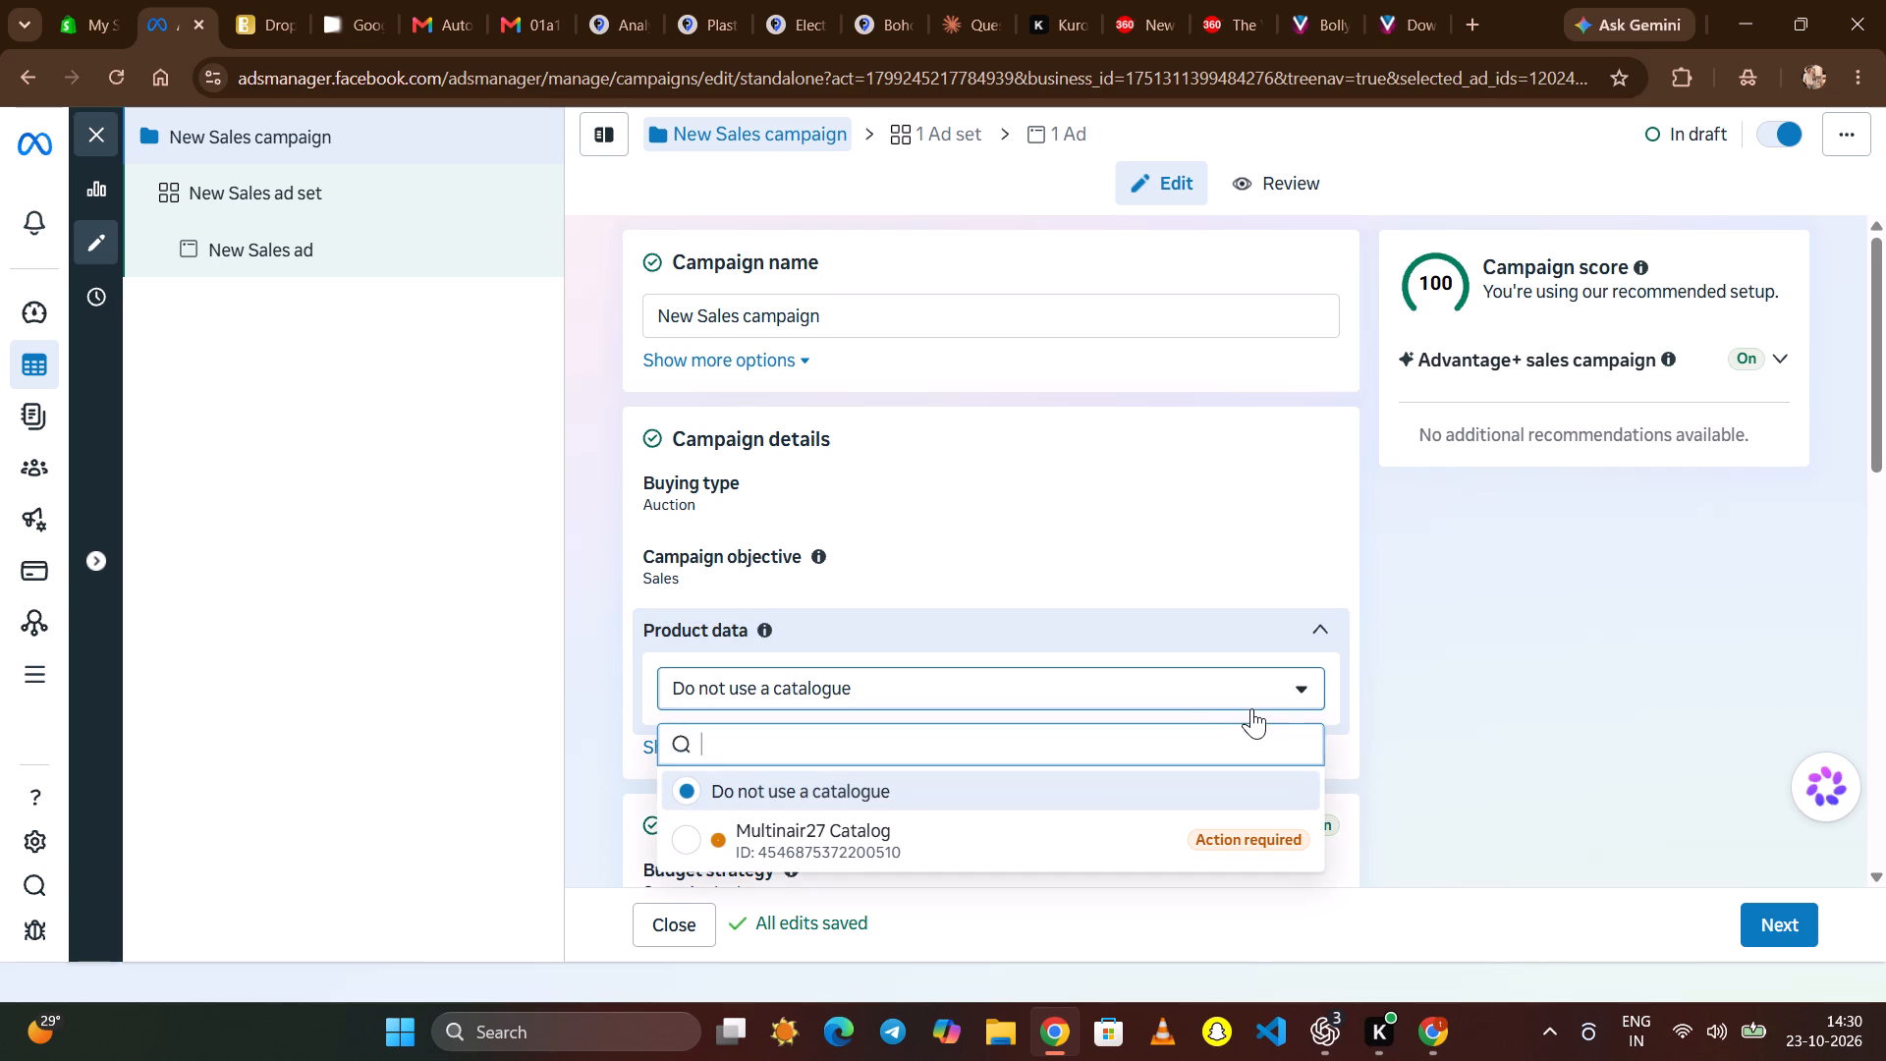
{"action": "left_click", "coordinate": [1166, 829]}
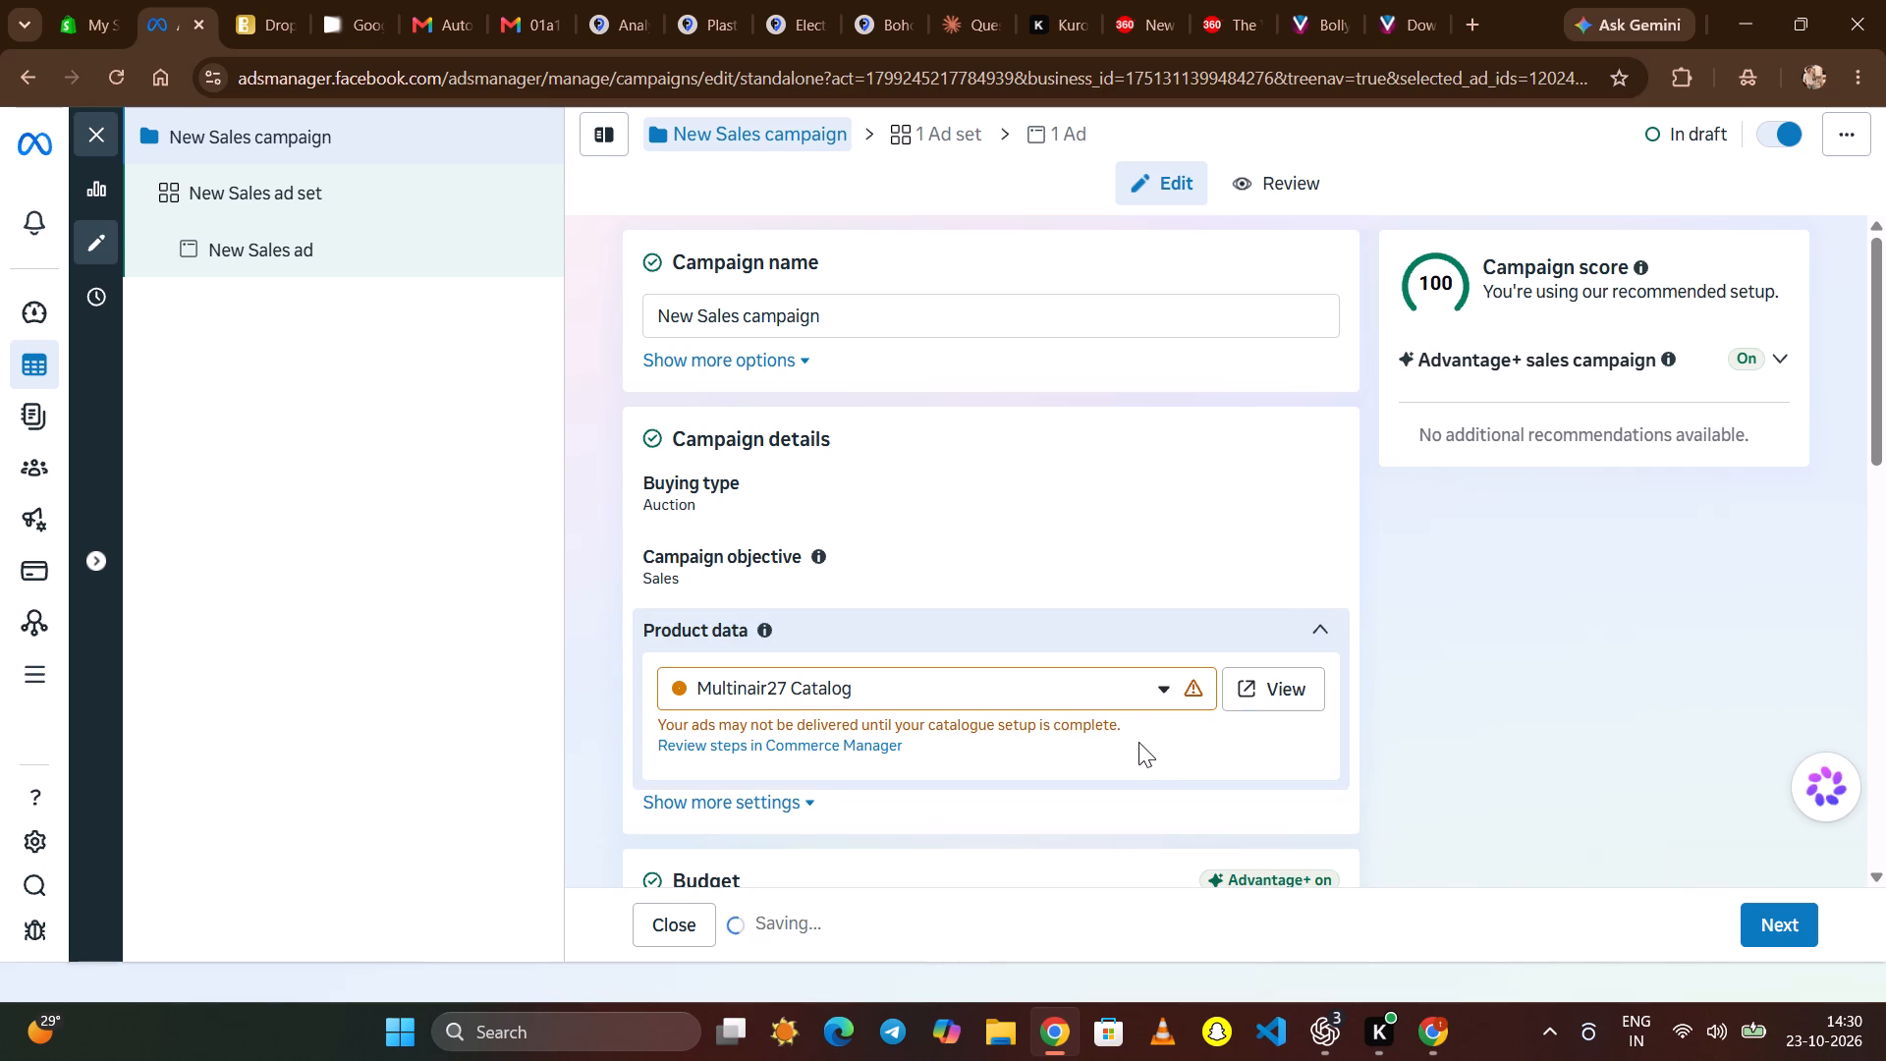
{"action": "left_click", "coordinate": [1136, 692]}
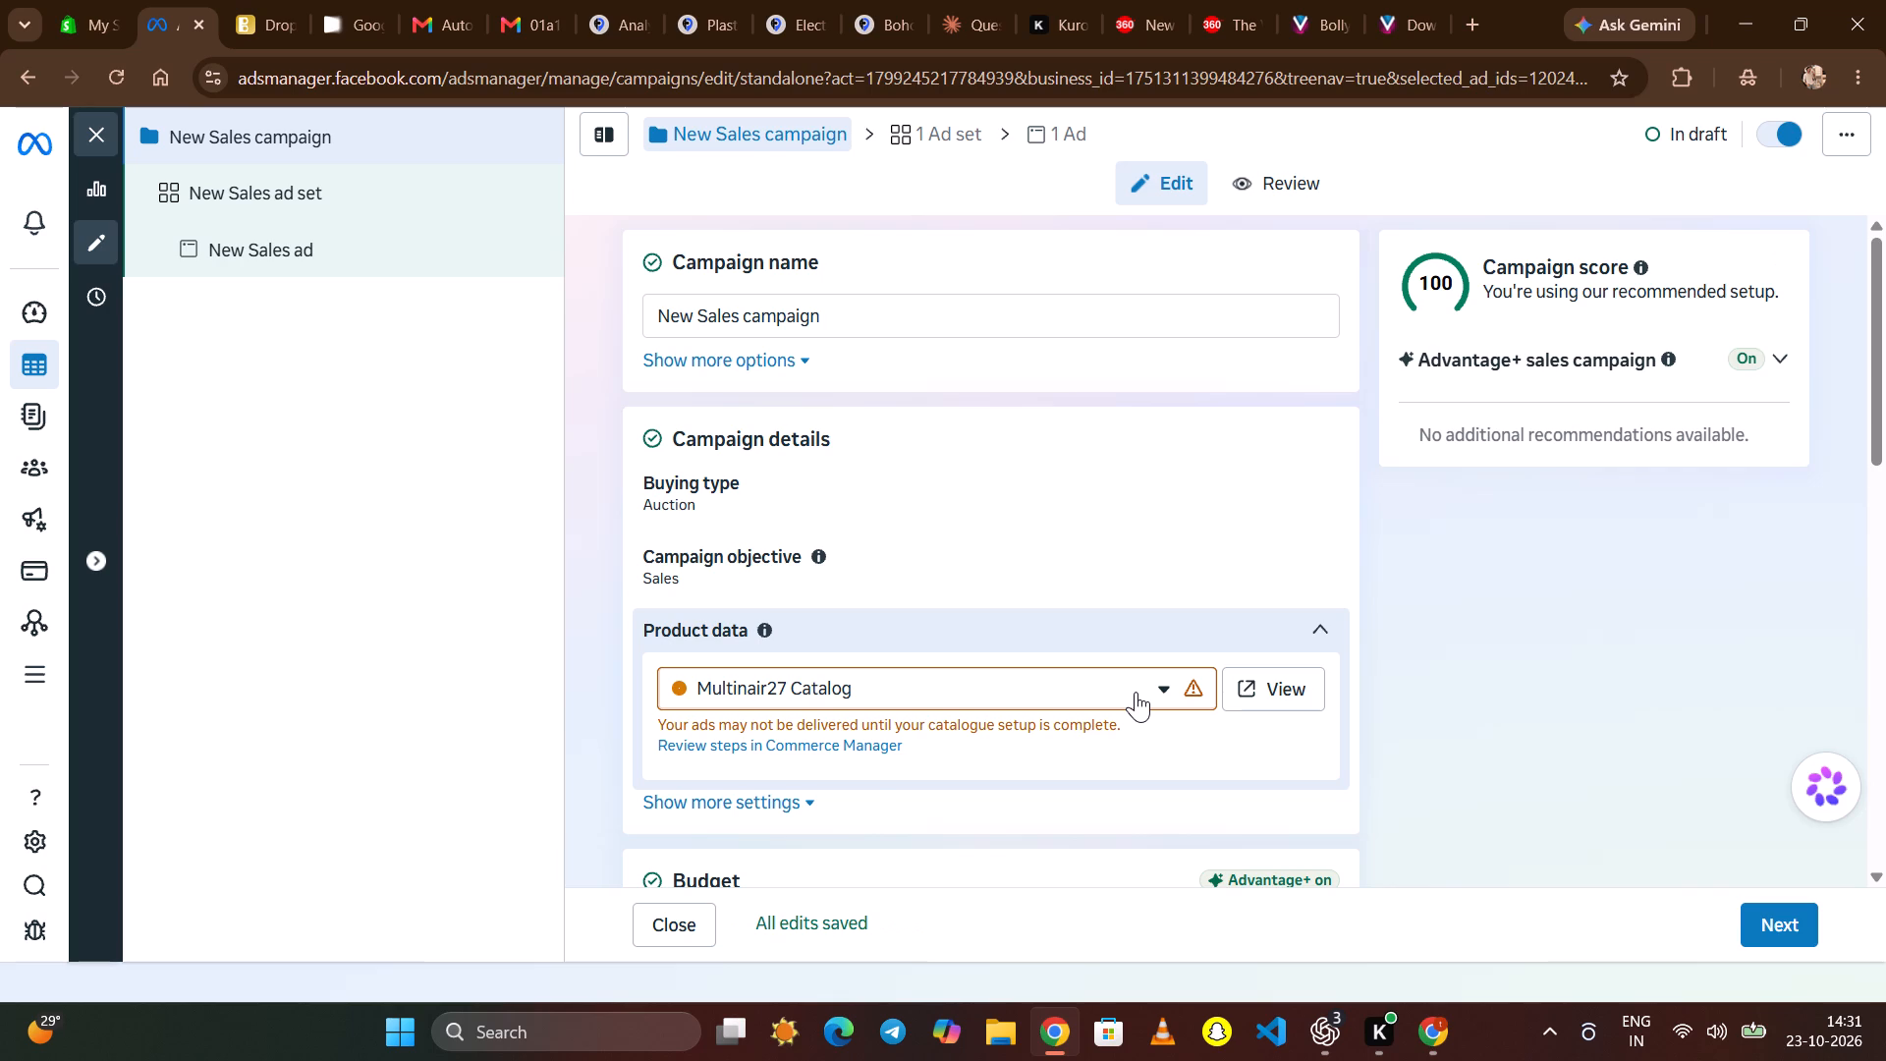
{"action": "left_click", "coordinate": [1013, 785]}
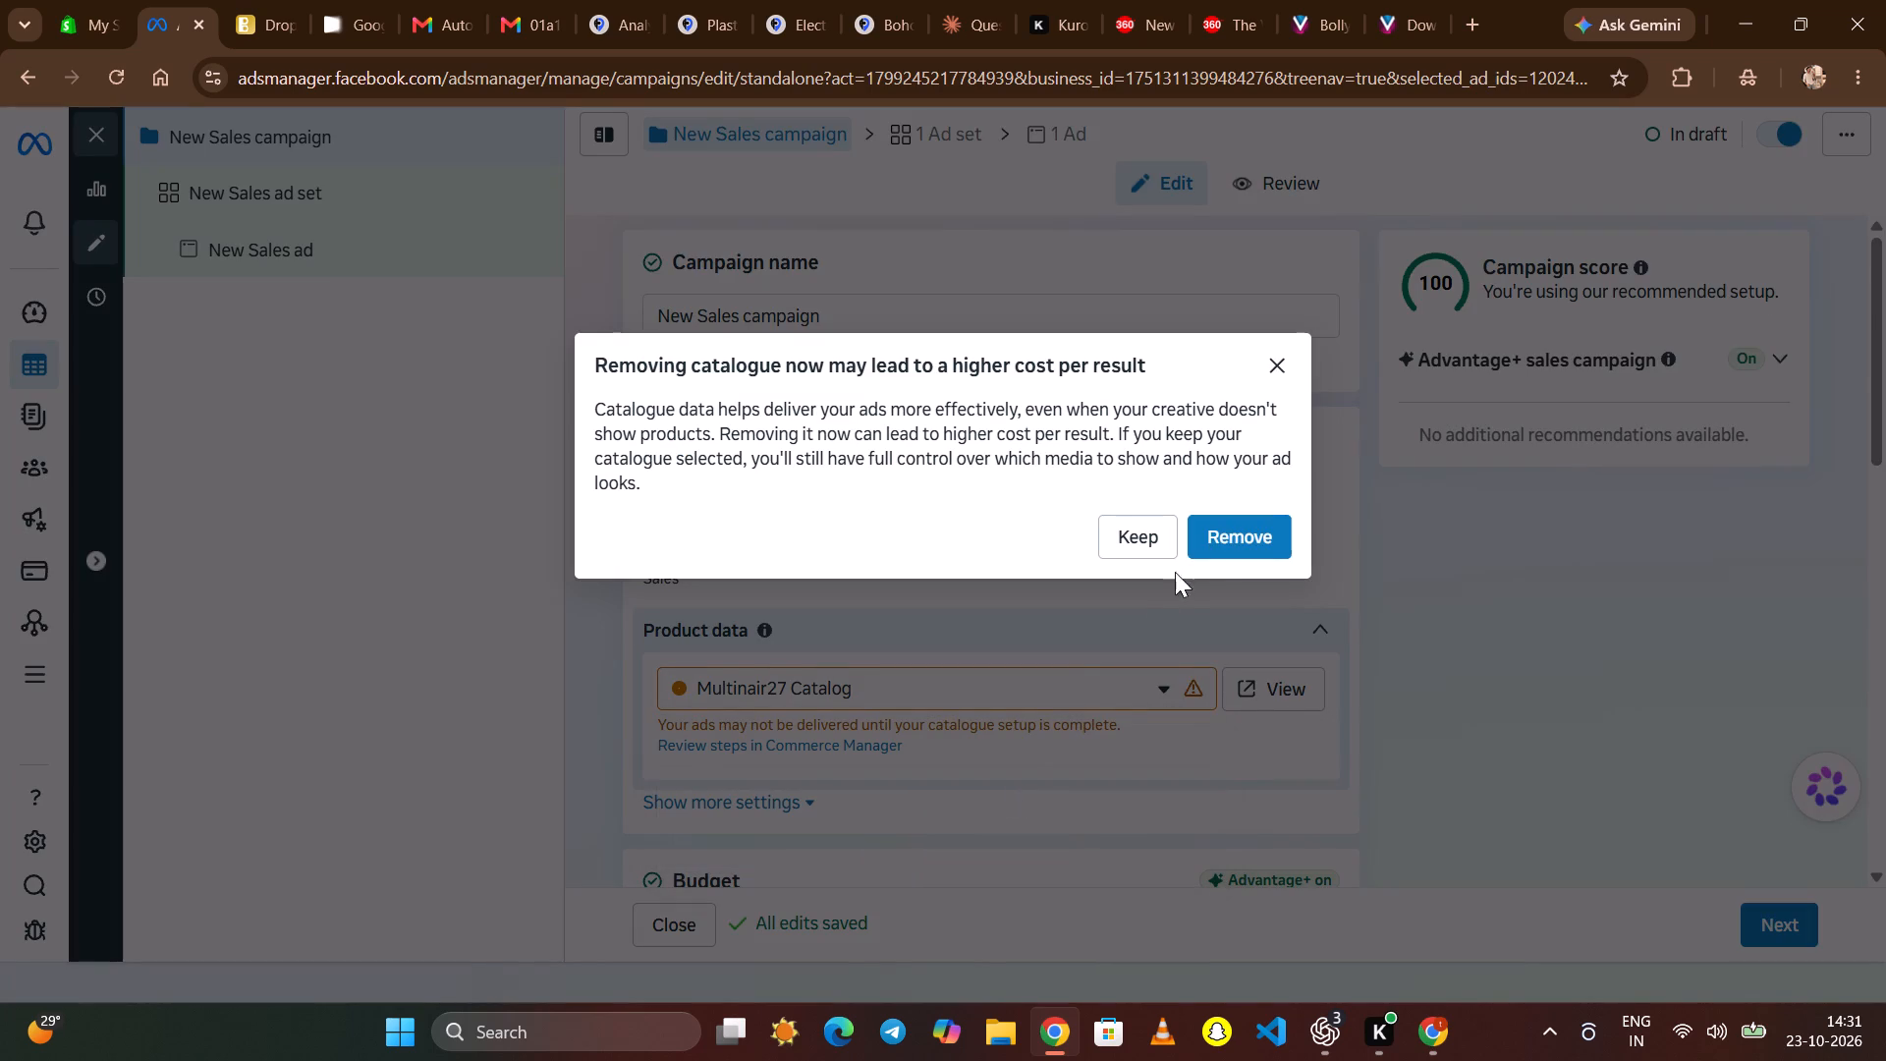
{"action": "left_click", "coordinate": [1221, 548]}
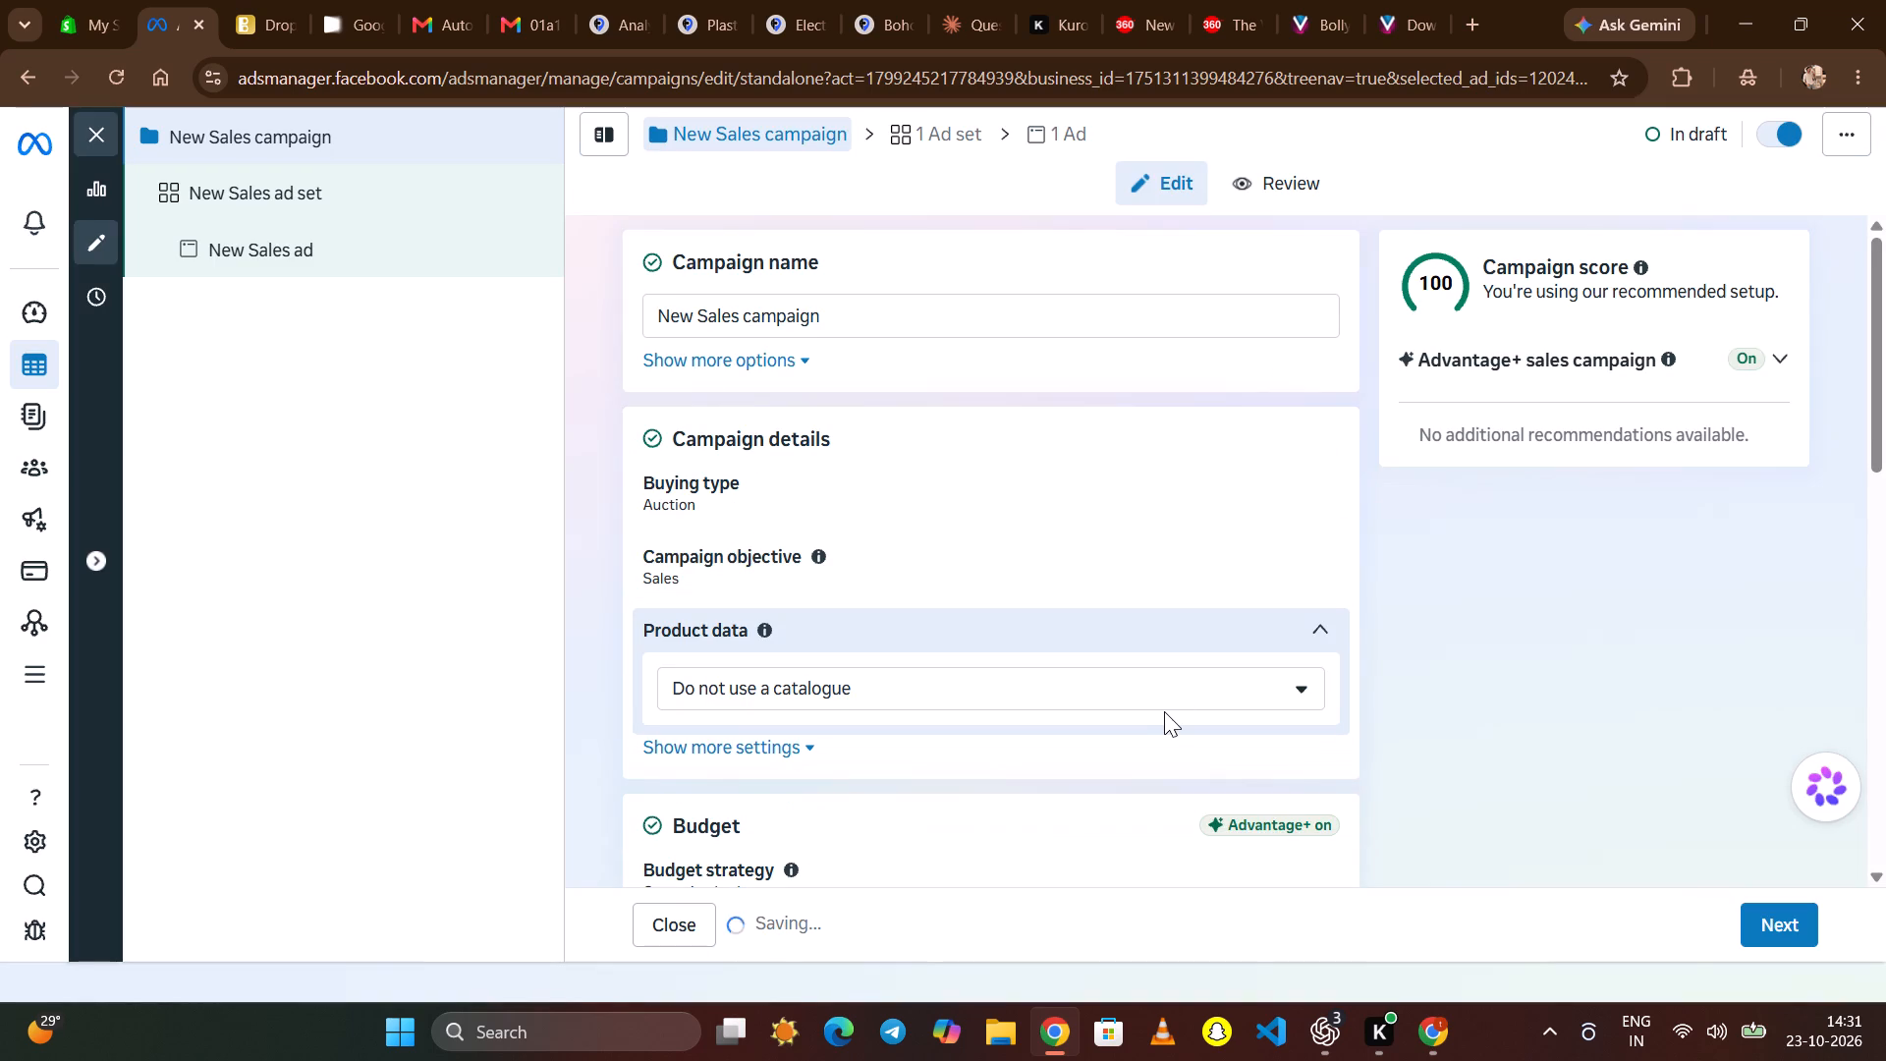
Proceed from the campaign settings to the New Sales ad set's settings.
{"action": "scroll", "coordinate": [1164, 711], "scroll_direction": "up", "scroll_amount": 1}
{"action": "scroll", "coordinate": [1164, 711], "scroll_direction": "down", "scroll_amount": 7}
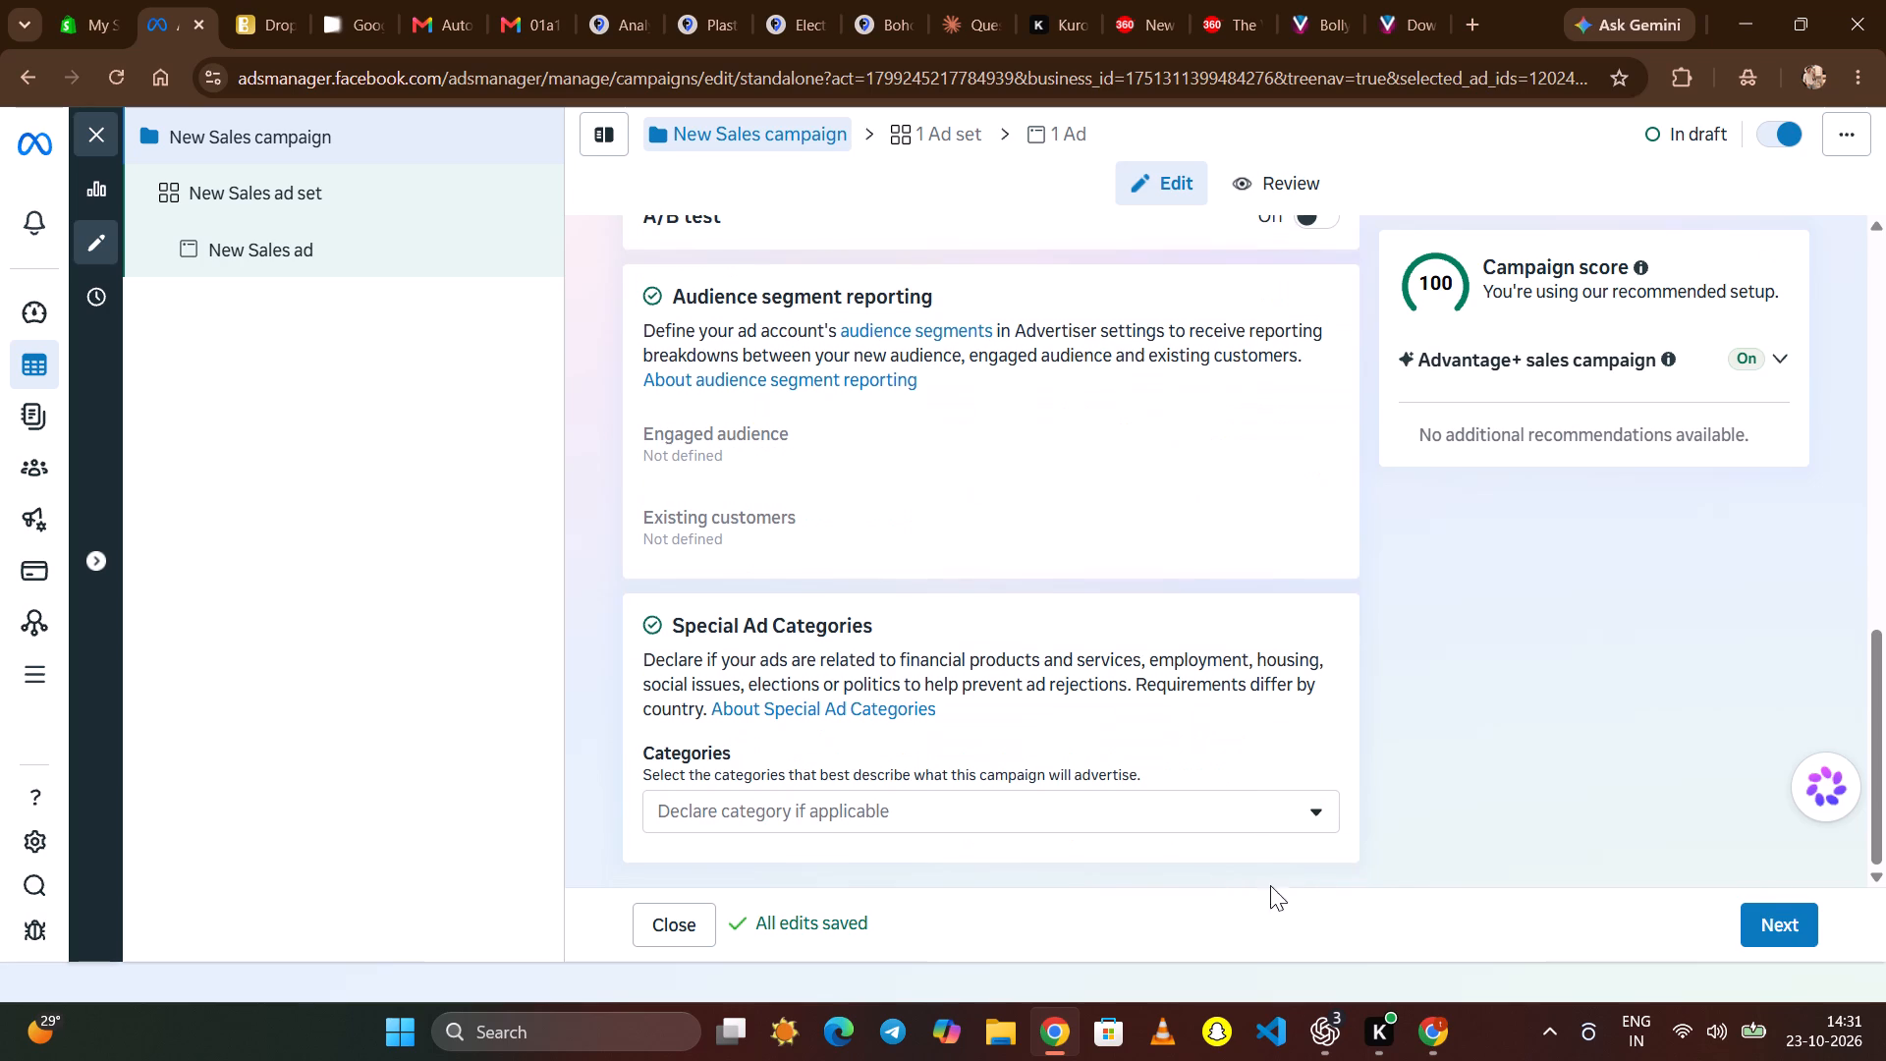
{"action": "left_click", "coordinate": [1785, 946]}
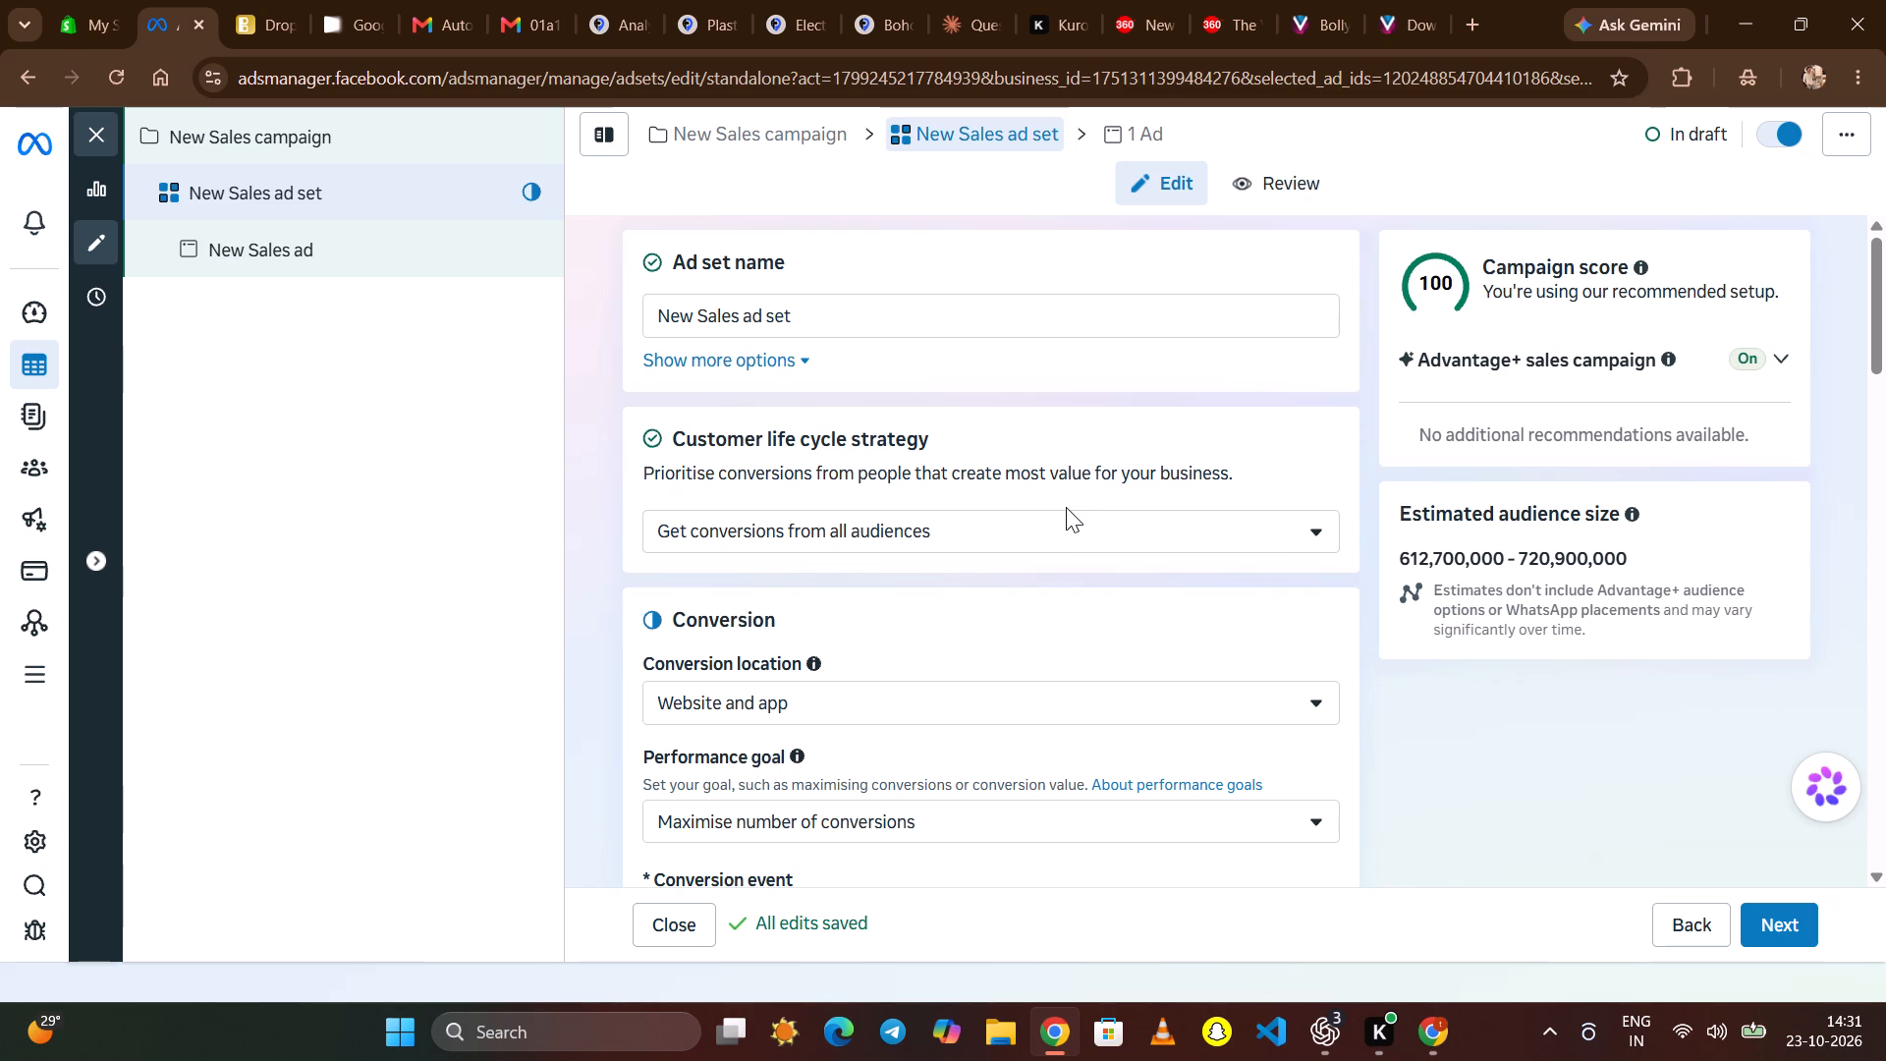
Check the additional naming options for the ad set name and collapse them again.
{"action": "left_click", "coordinate": [891, 312]}
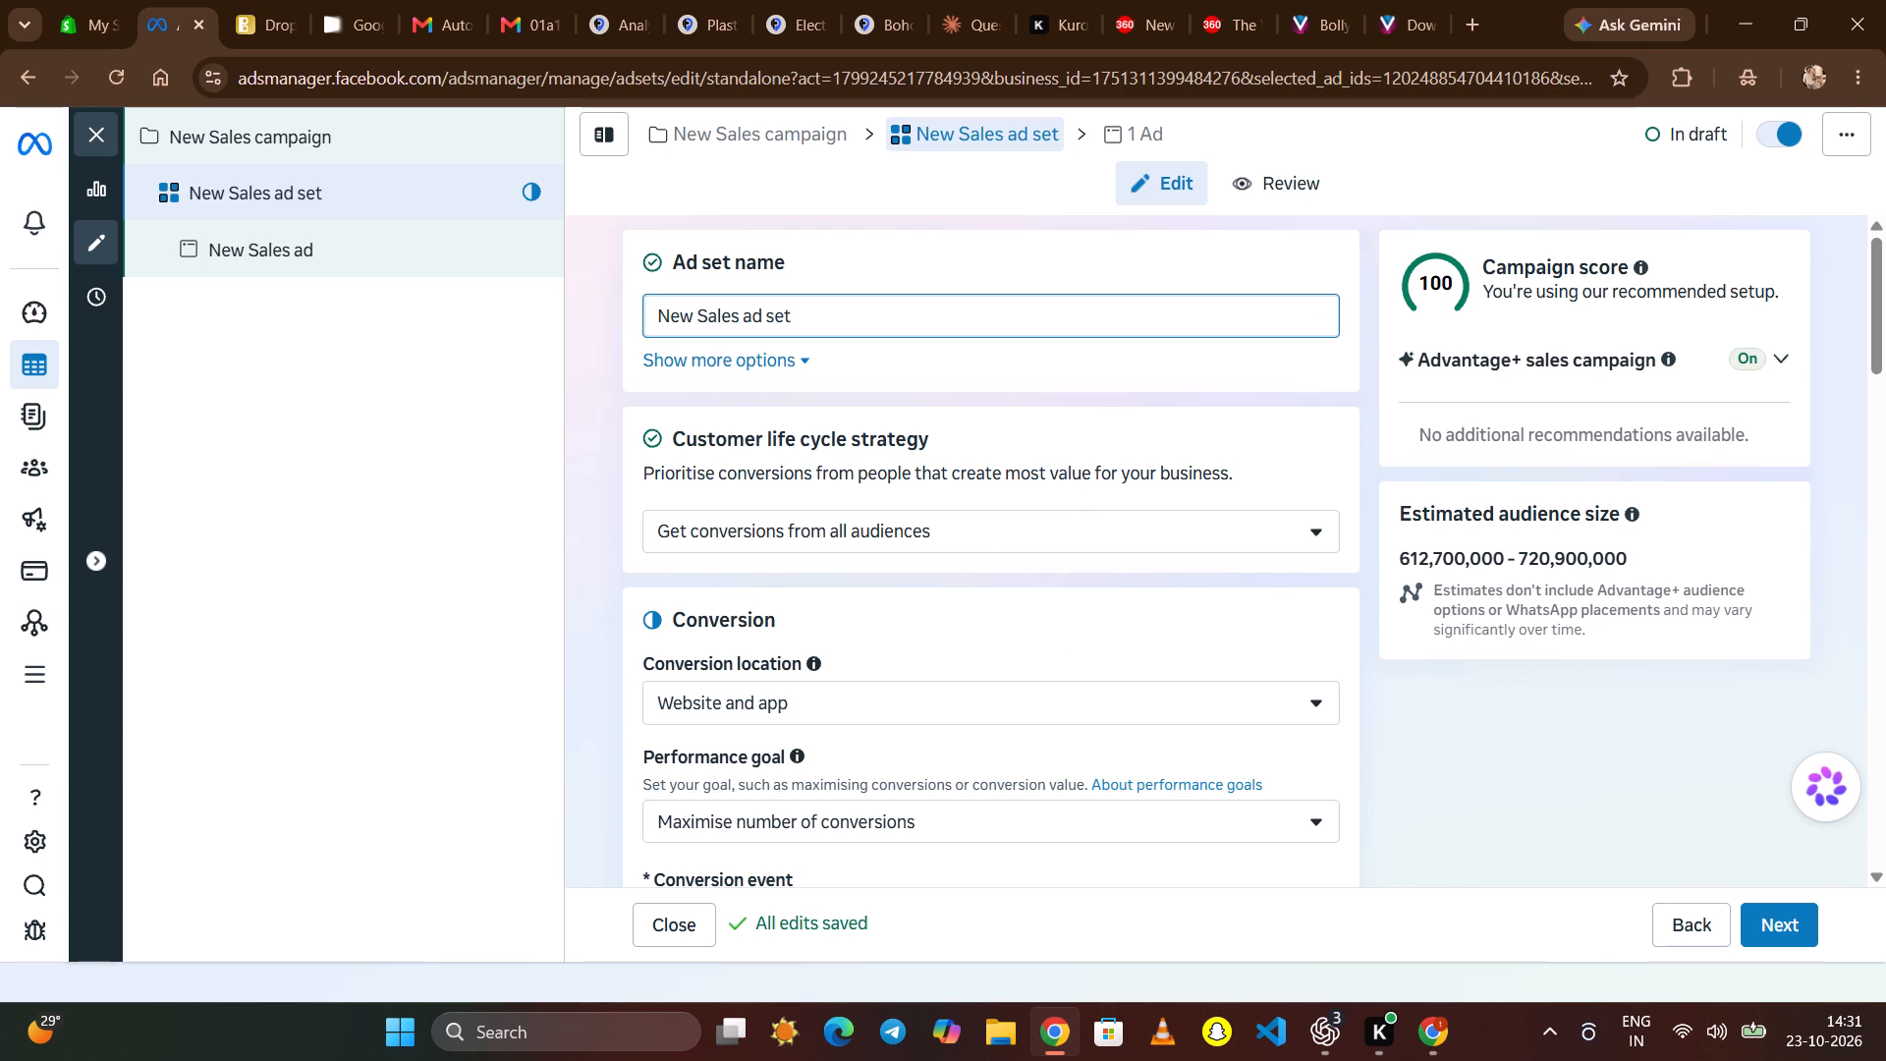
{"action": "left_click", "coordinate": [891, 312]}
{"action": "left_click", "coordinate": [786, 363]}
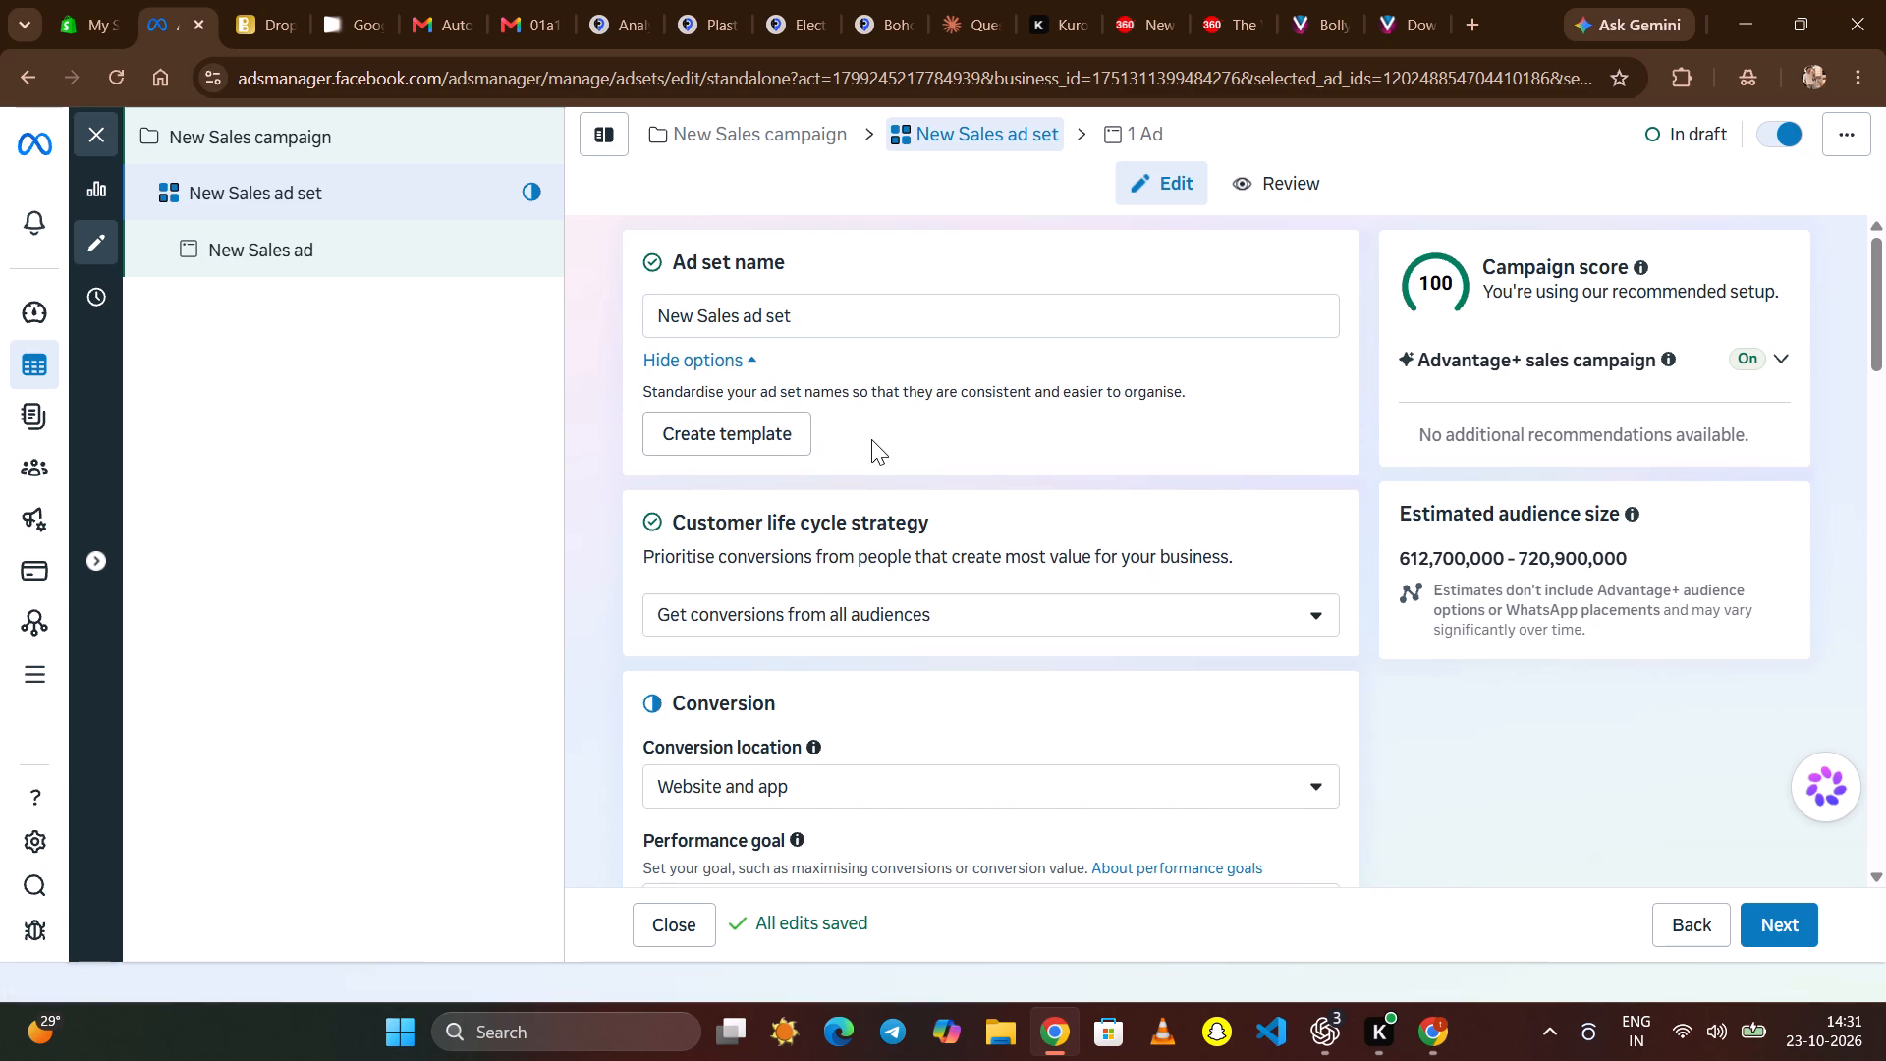
{"action": "left_click", "coordinate": [741, 356]}
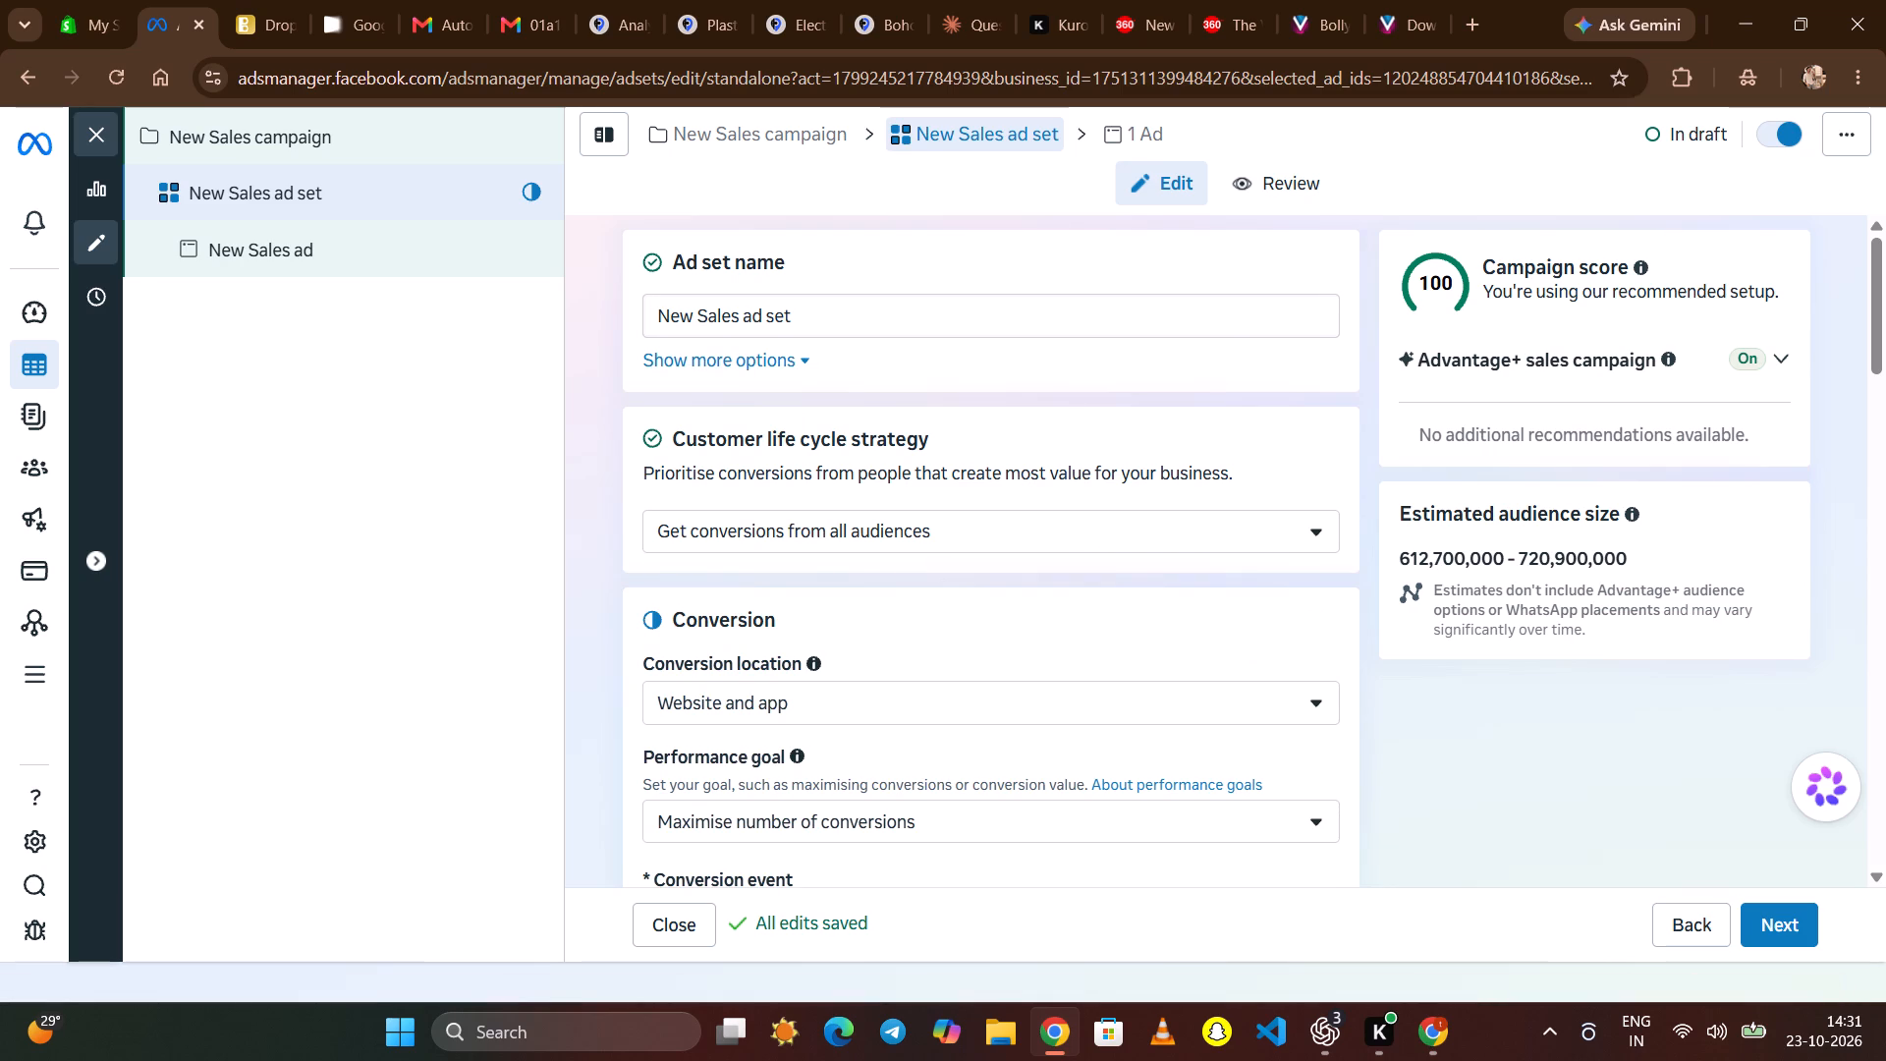
Look through the ad set's settings, covering conversion, budget and schedule, audience, India regulatory requirements and placements.
{"action": "scroll", "coordinate": [1152, 616], "scroll_direction": "down", "scroll_amount": 5}
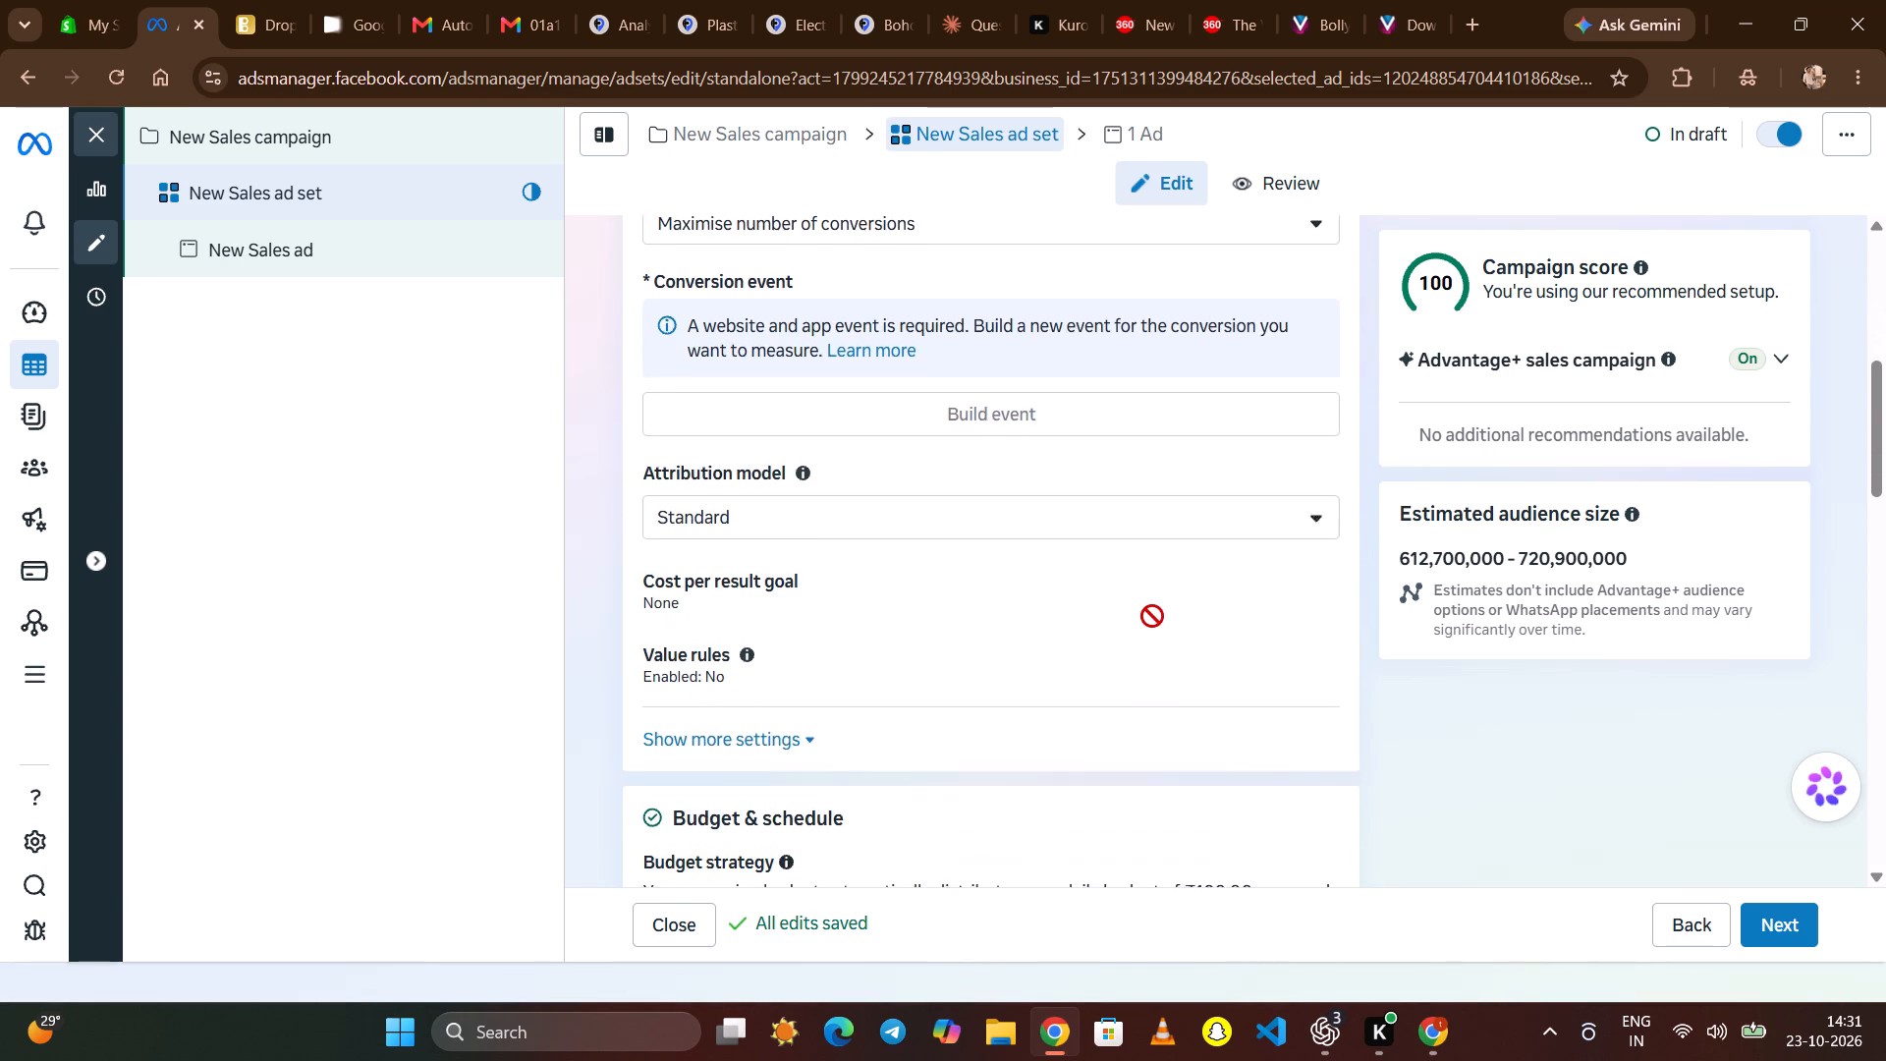
{"action": "scroll", "coordinate": [1152, 616], "scroll_direction": "down", "scroll_amount": 2}
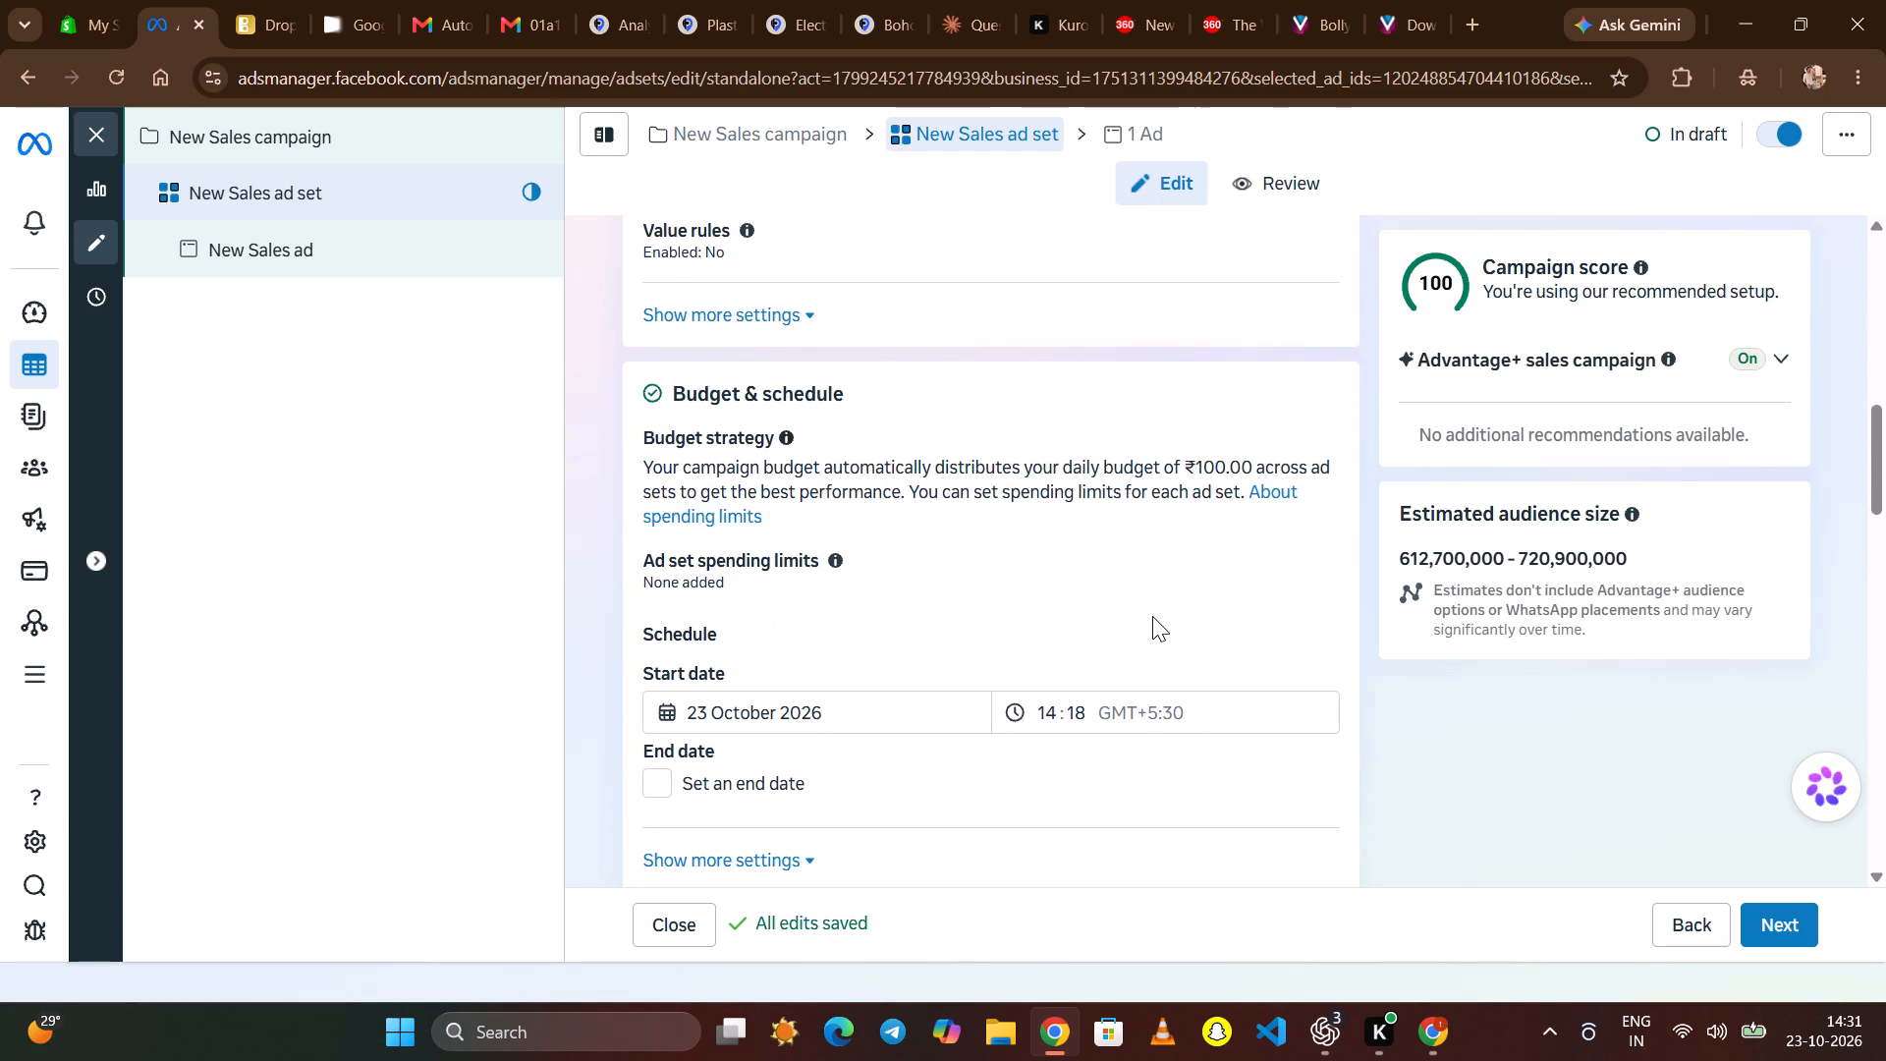
{"action": "scroll", "coordinate": [1152, 616], "scroll_direction": "down", "scroll_amount": 1}
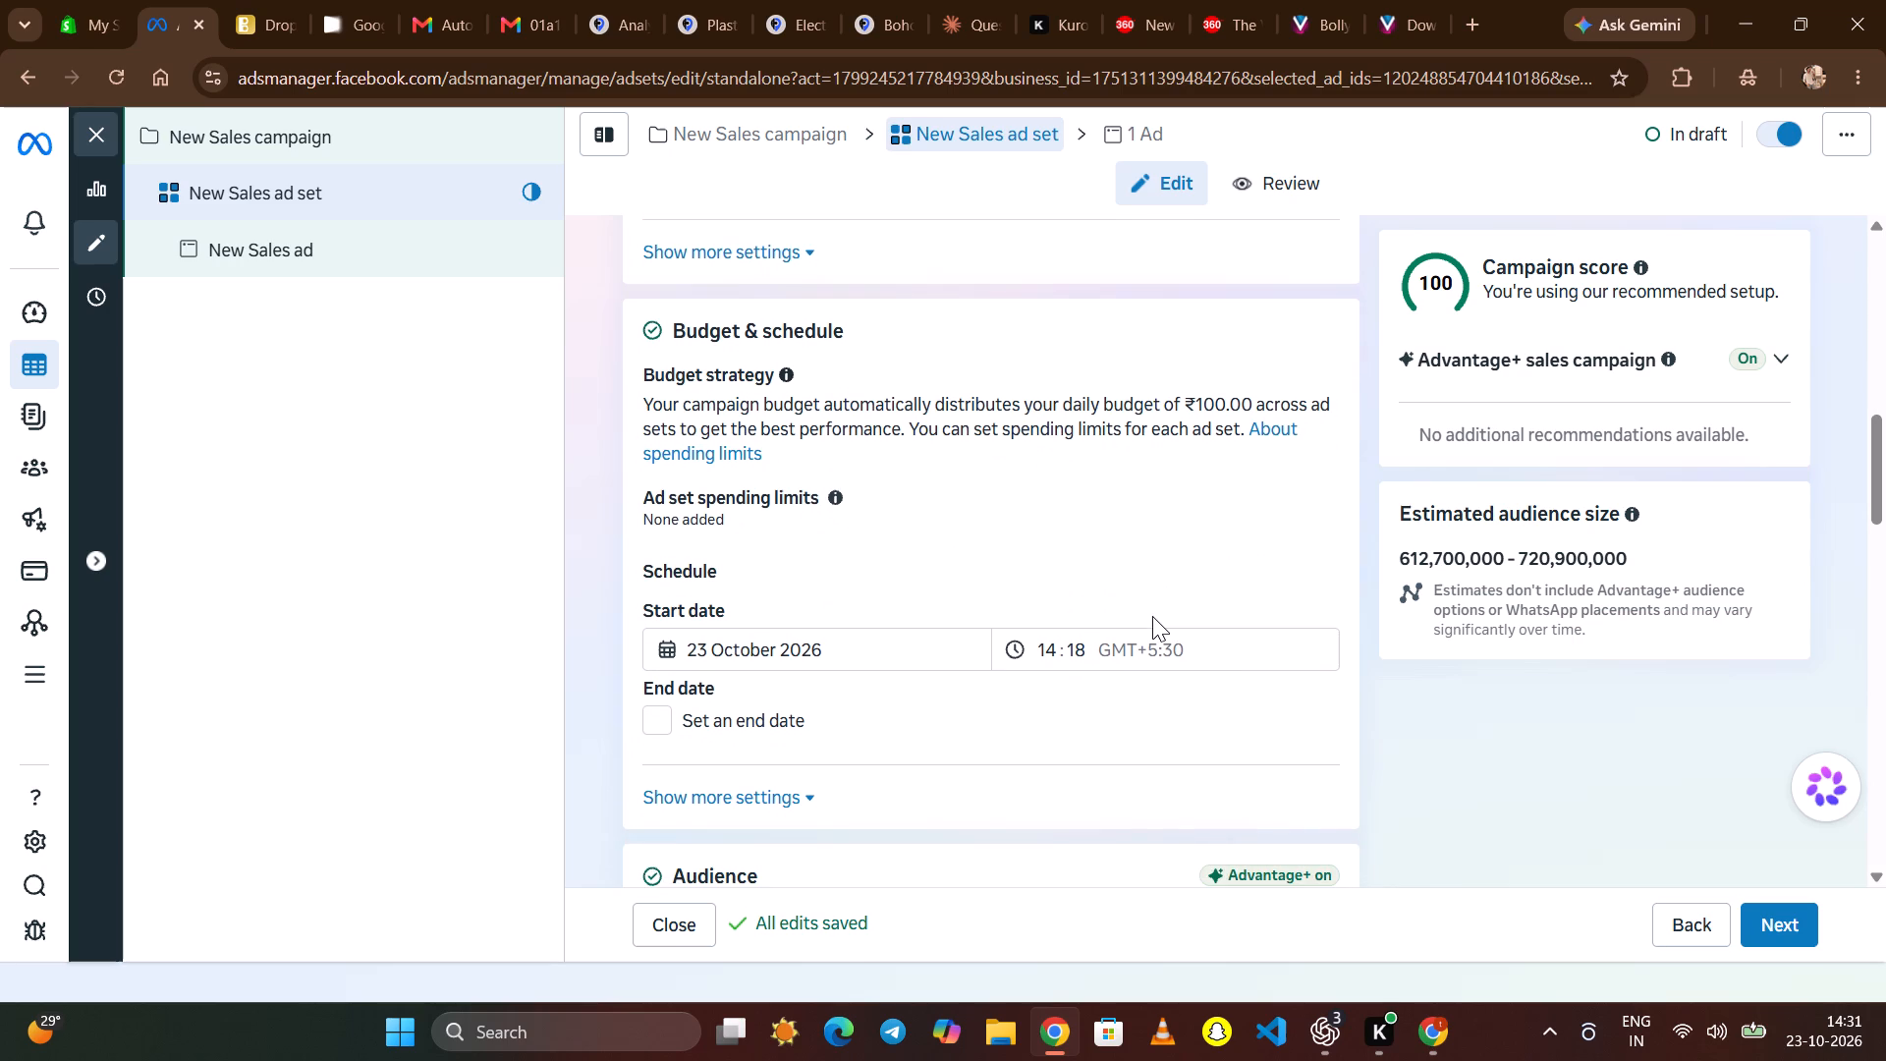
{"action": "scroll", "coordinate": [1152, 616], "scroll_direction": "down", "scroll_amount": 1}
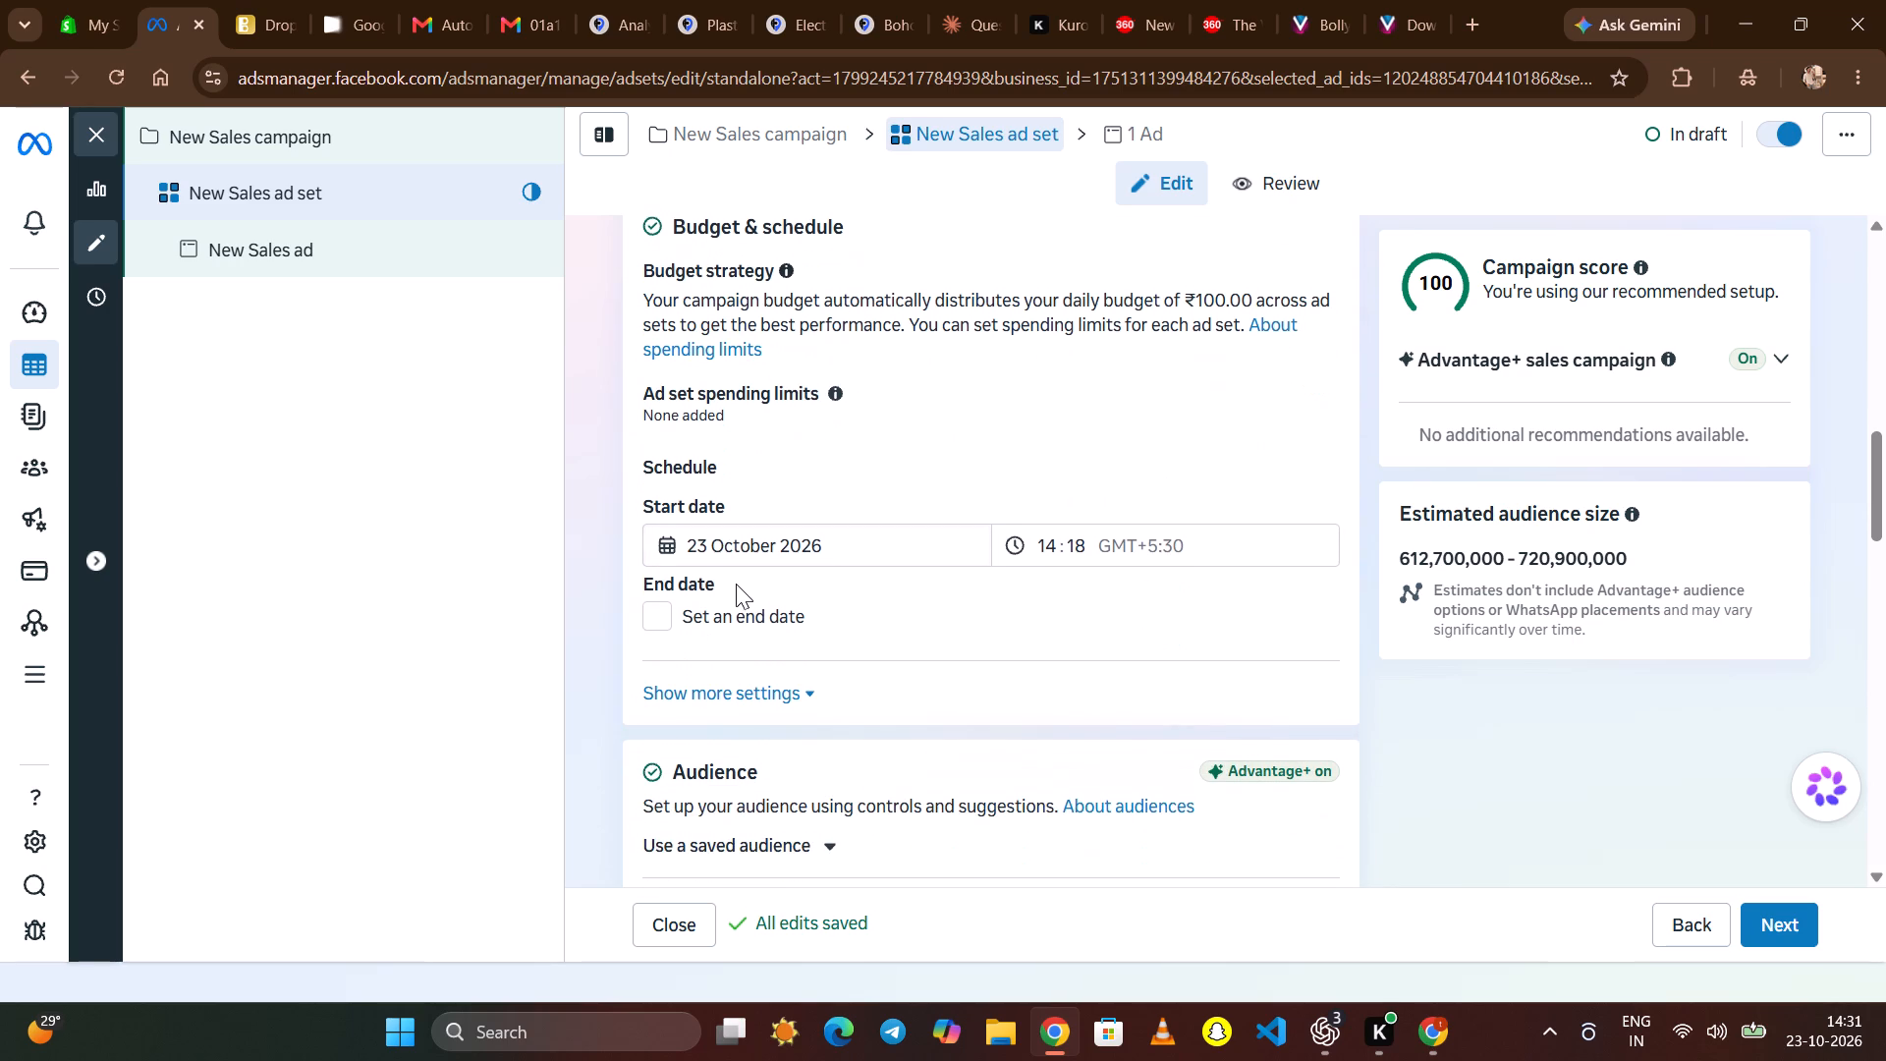
{"action": "scroll", "coordinate": [731, 586], "scroll_direction": "down", "scroll_amount": 3}
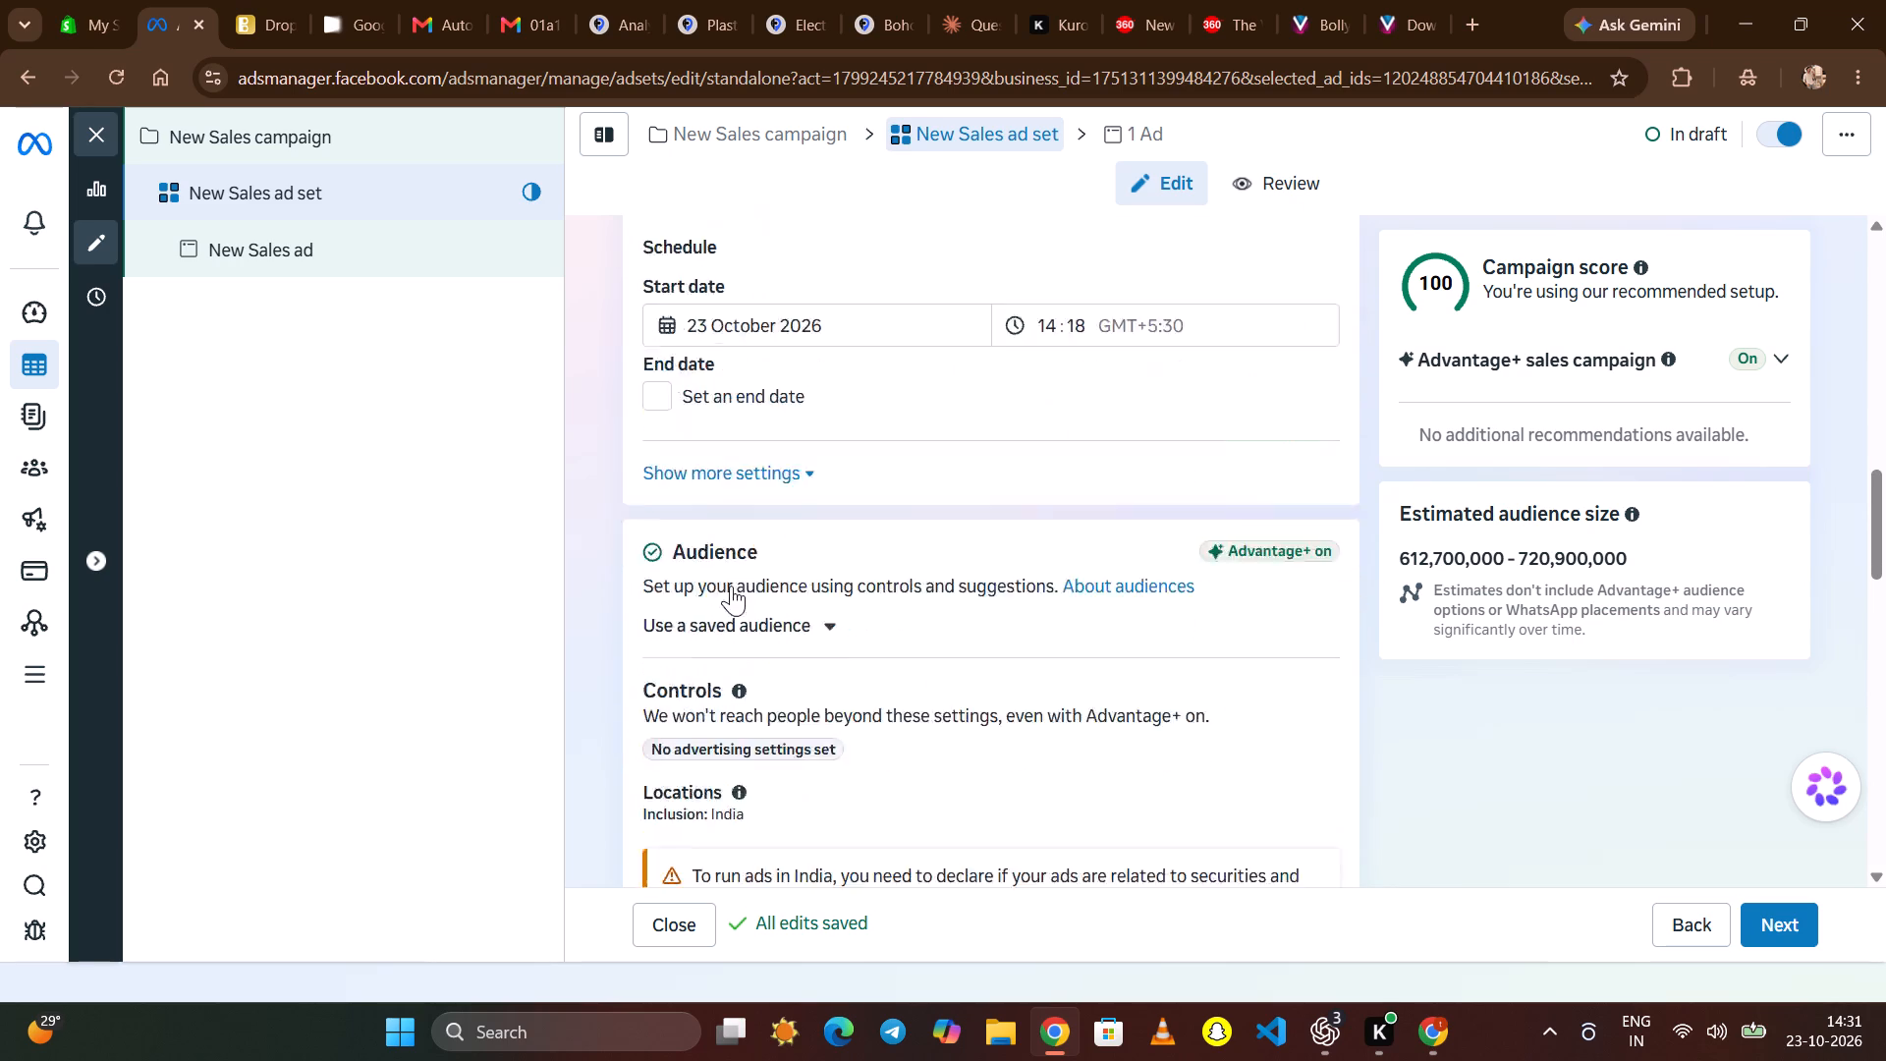
{"action": "scroll", "coordinate": [731, 586], "scroll_direction": "down", "scroll_amount": 5}
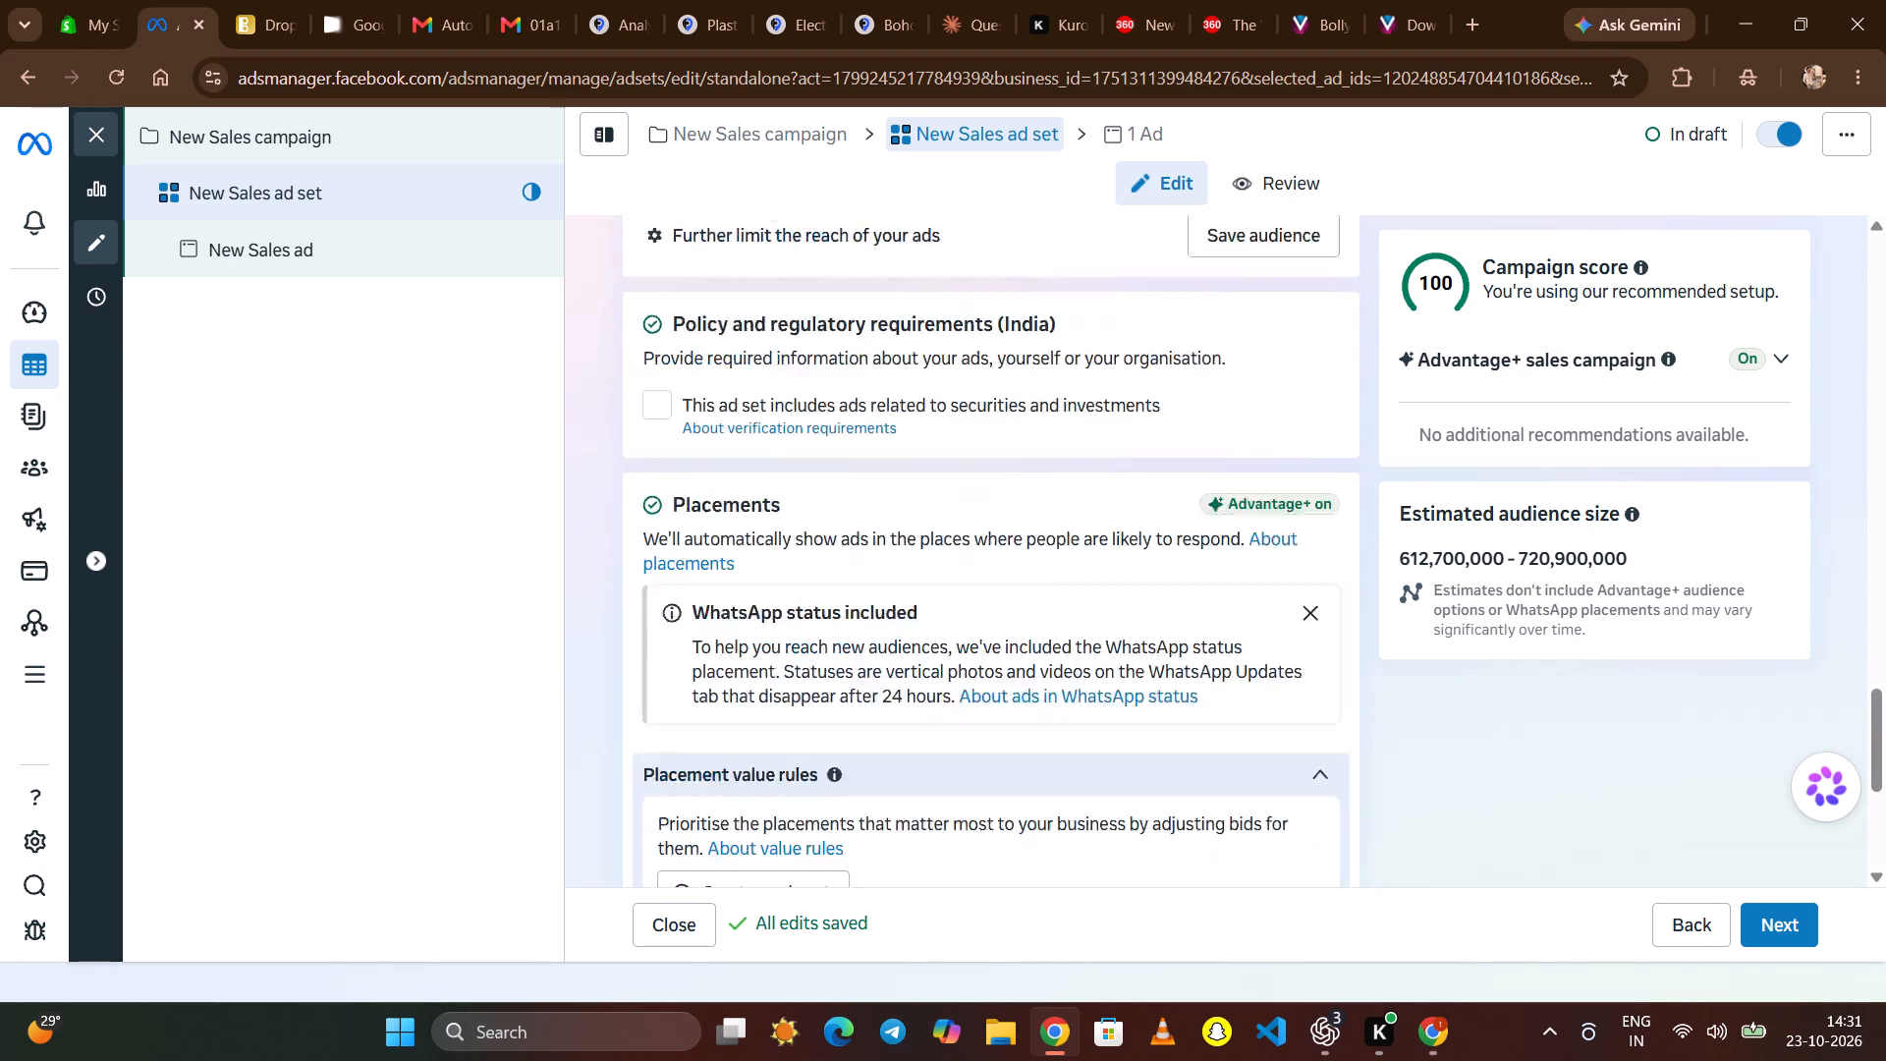
{"action": "scroll", "coordinate": [731, 586], "scroll_direction": "down", "scroll_amount": 1}
{"action": "scroll", "coordinate": [731, 586], "scroll_direction": "up", "scroll_amount": 7}
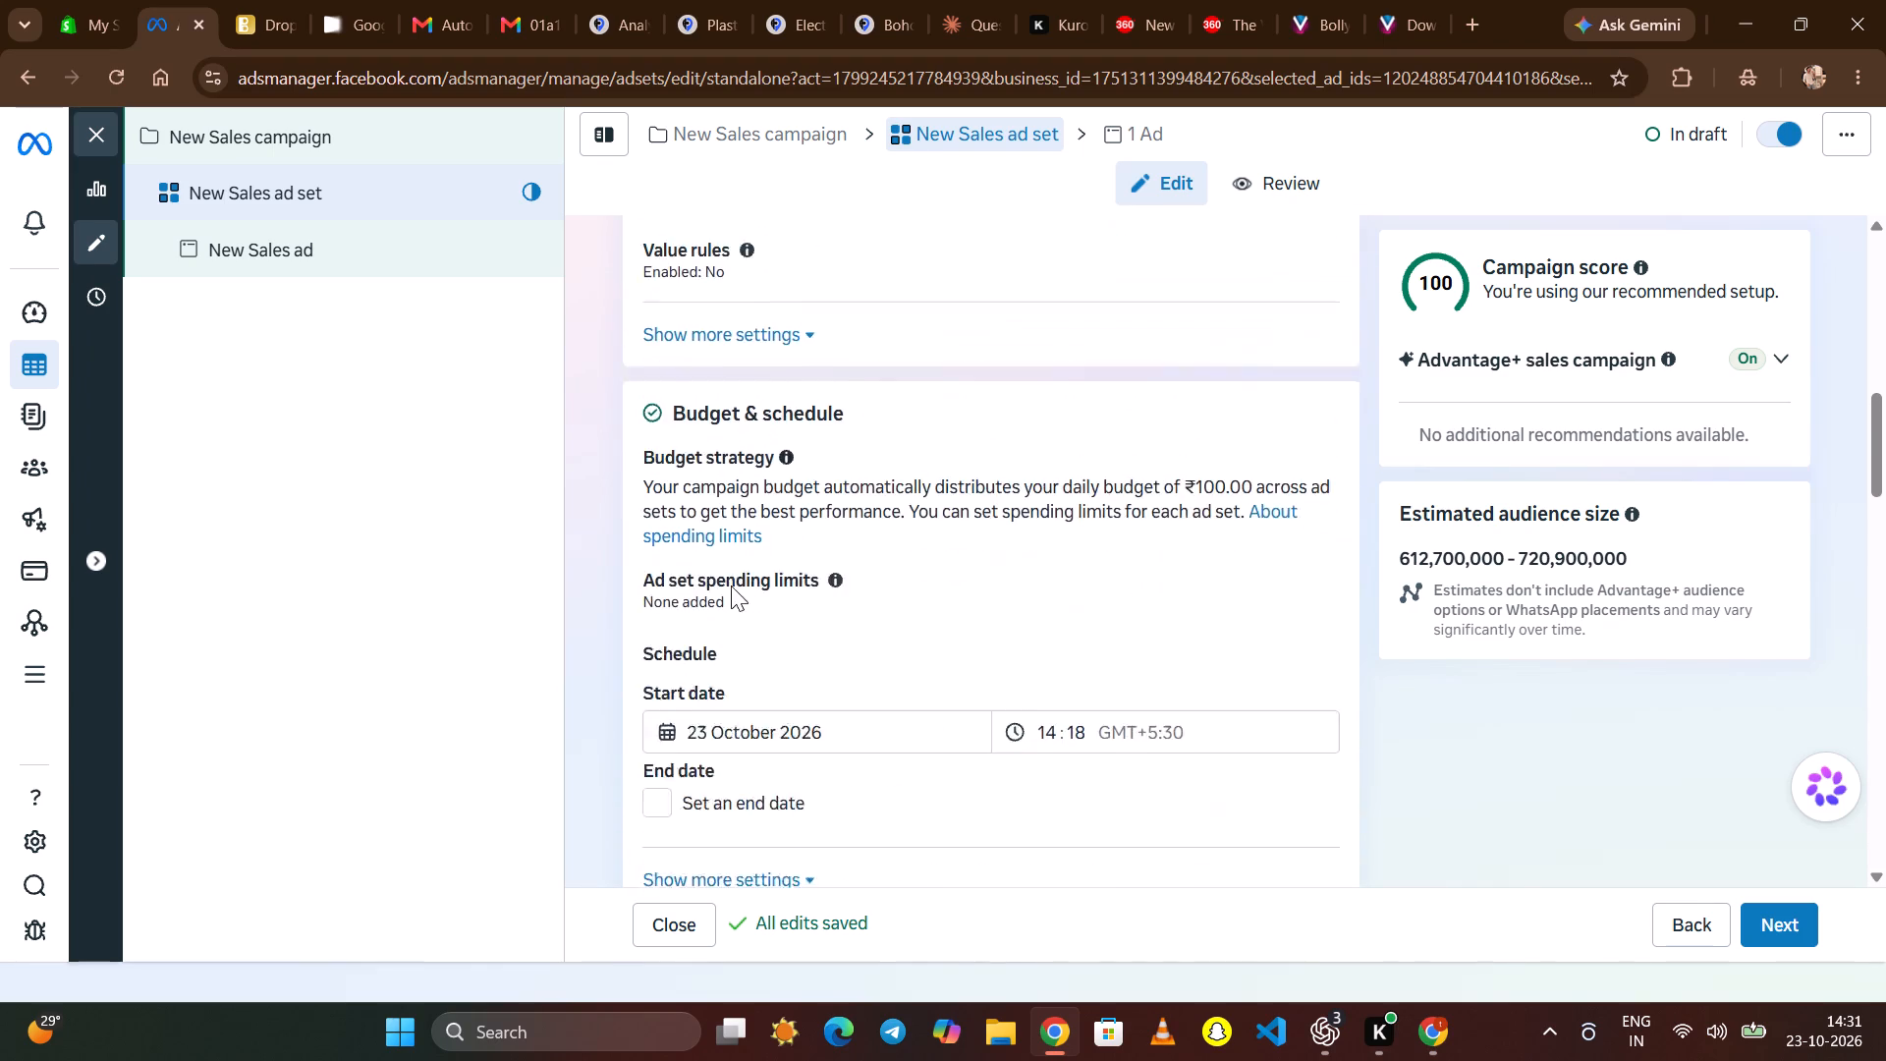
{"action": "scroll", "coordinate": [731, 586], "scroll_direction": "up", "scroll_amount": 4}
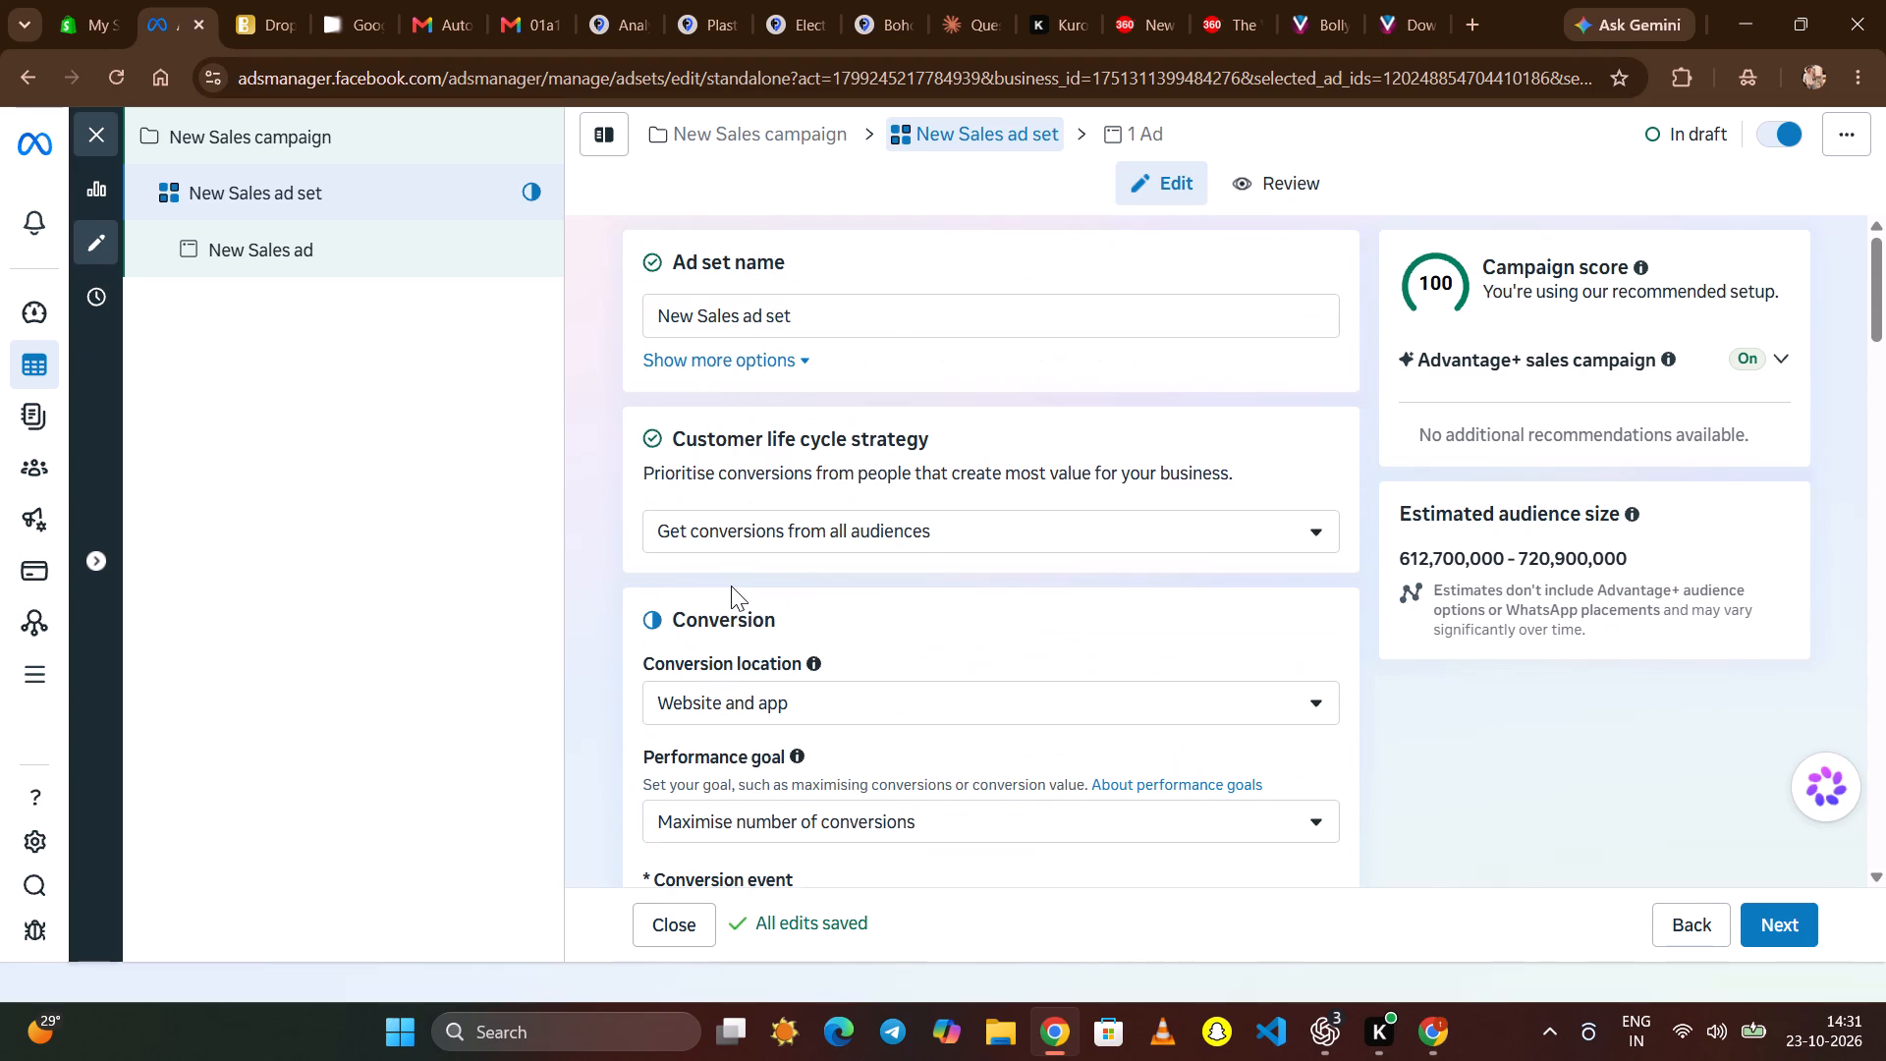
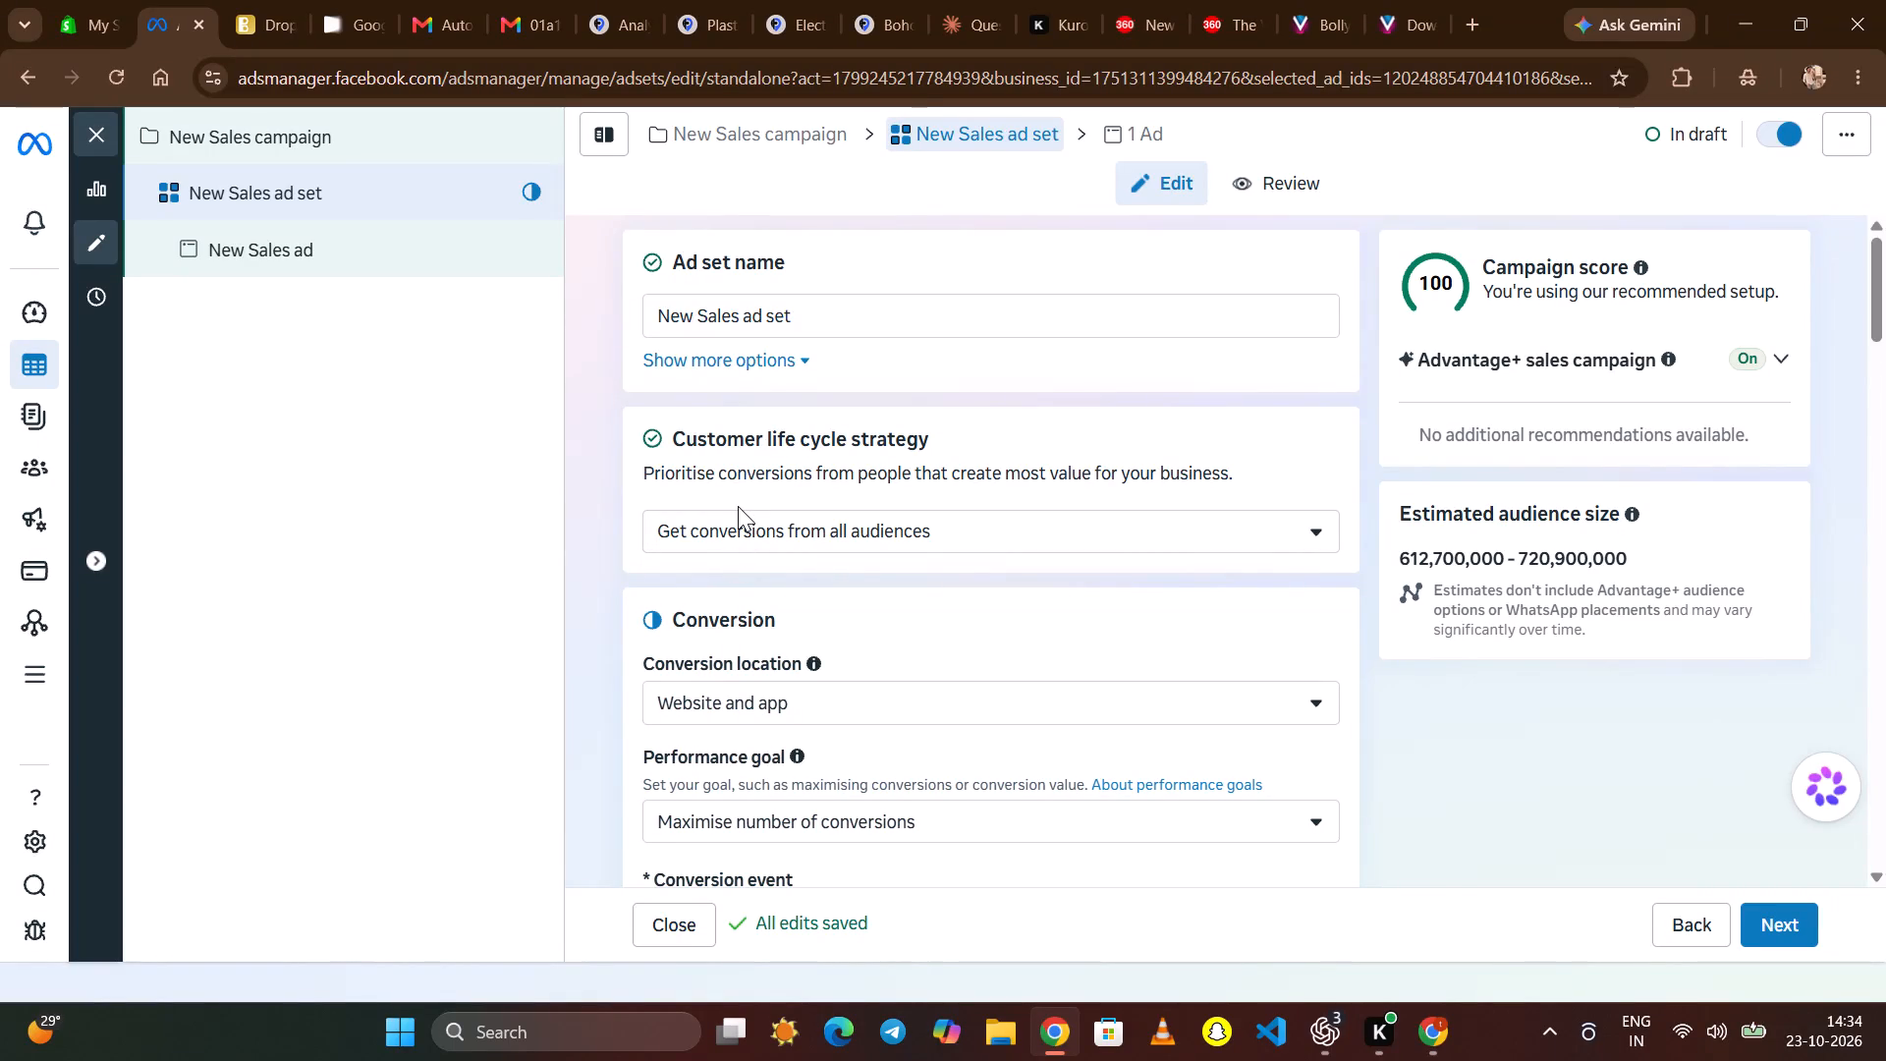
Check the review summary of the New Sales ad set and return to editing its settings.
{"action": "left_click", "coordinate": [1277, 178]}
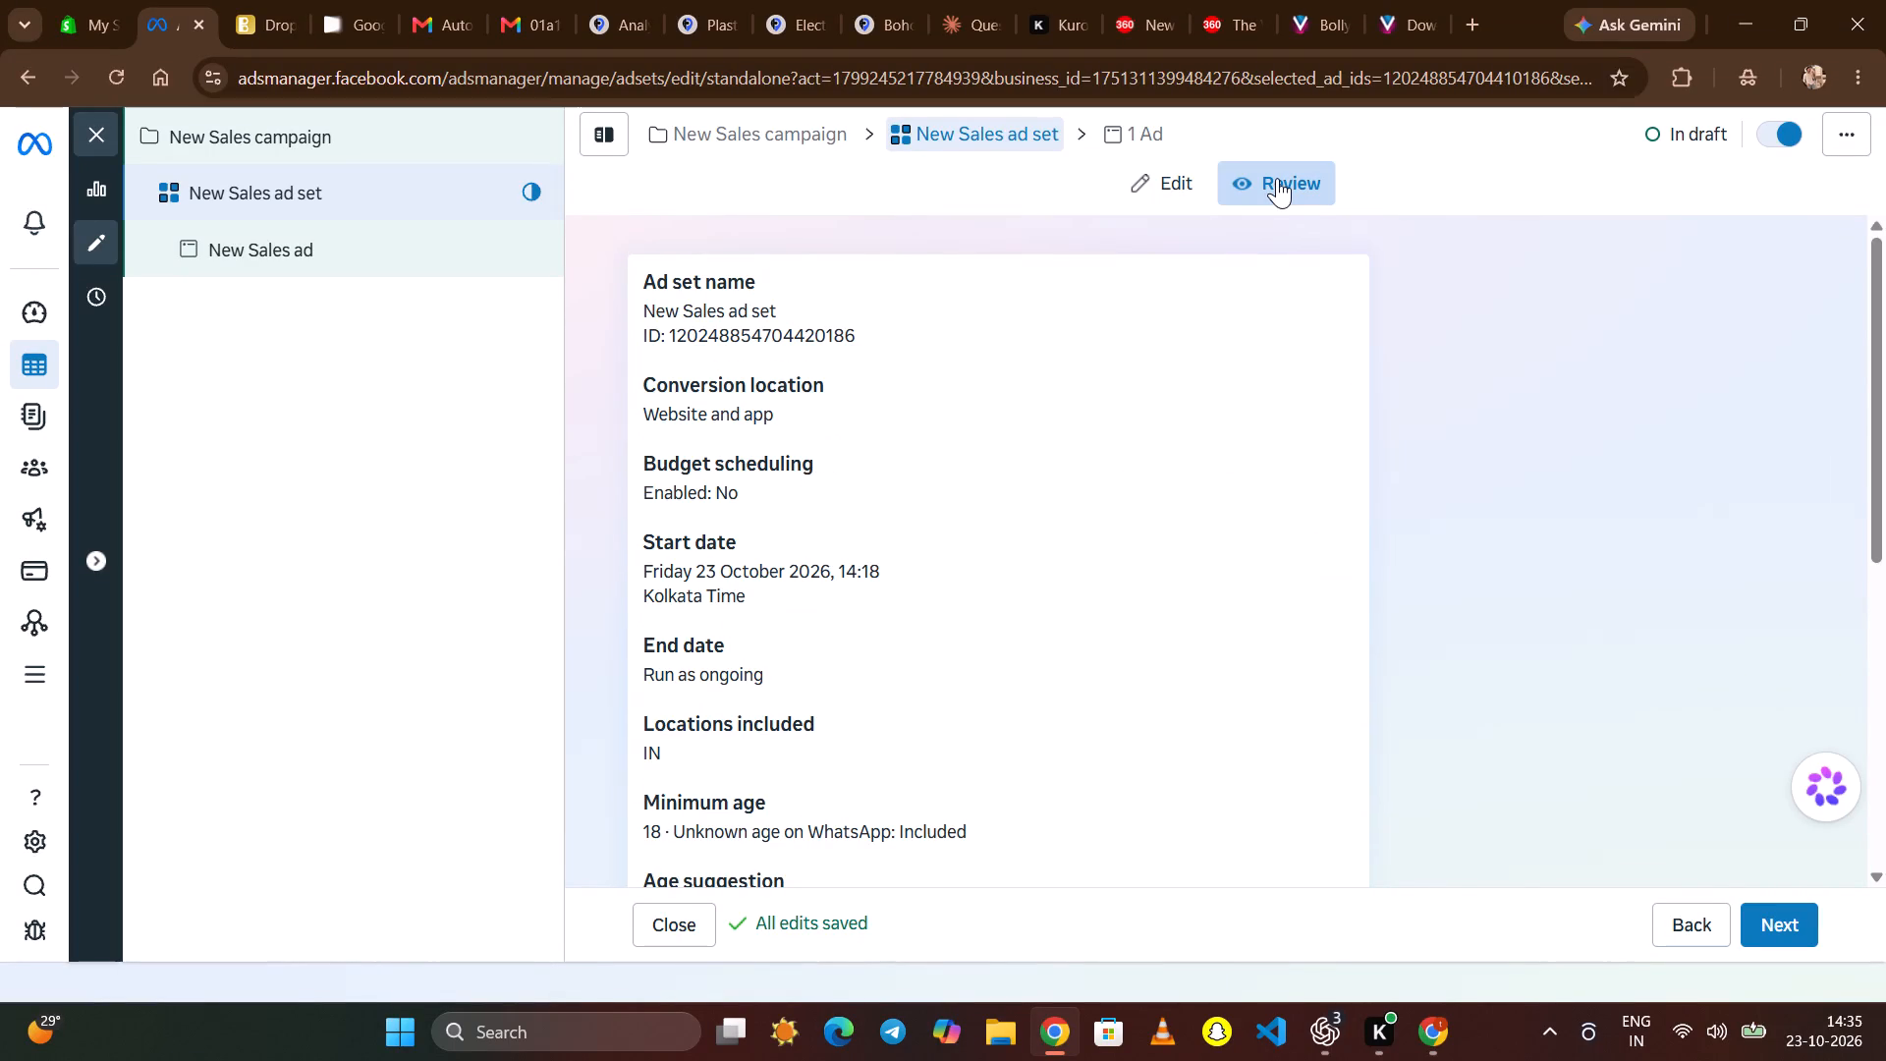
{"action": "left_click", "coordinate": [1277, 178]}
{"action": "left_click", "coordinate": [1132, 176]}
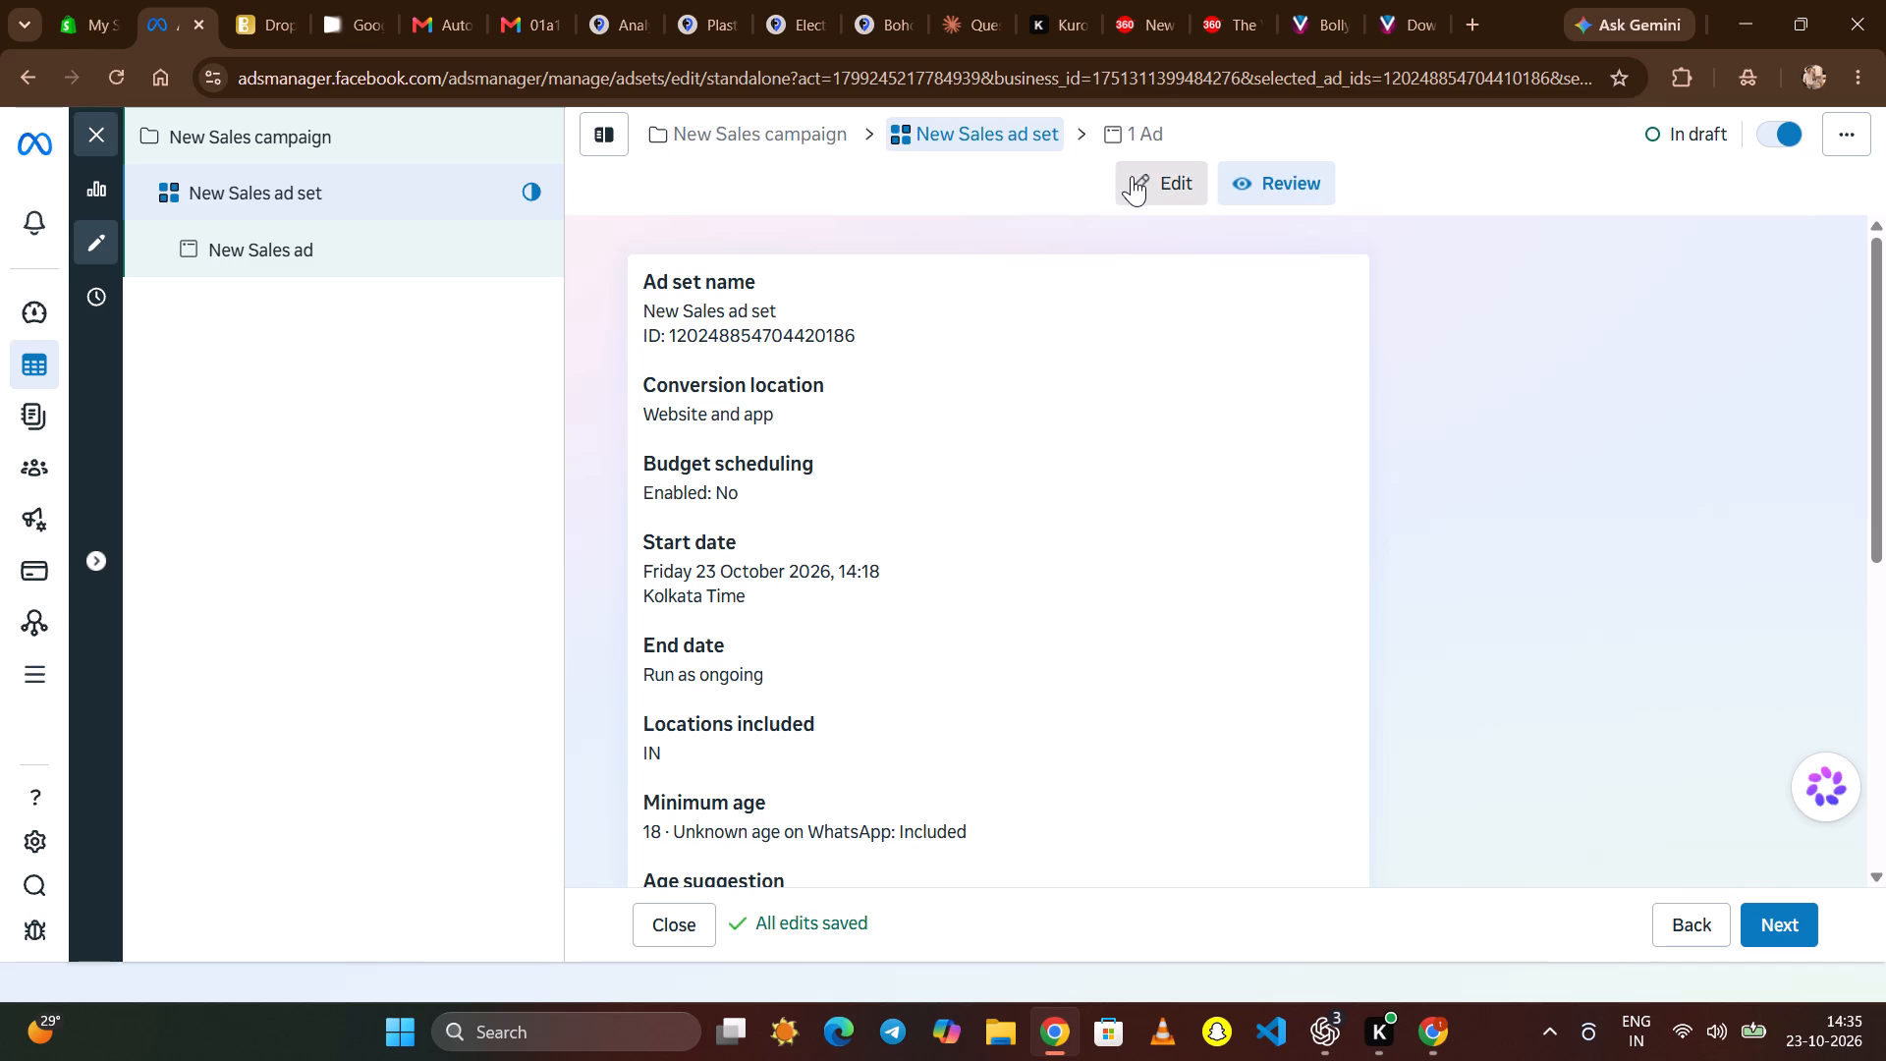
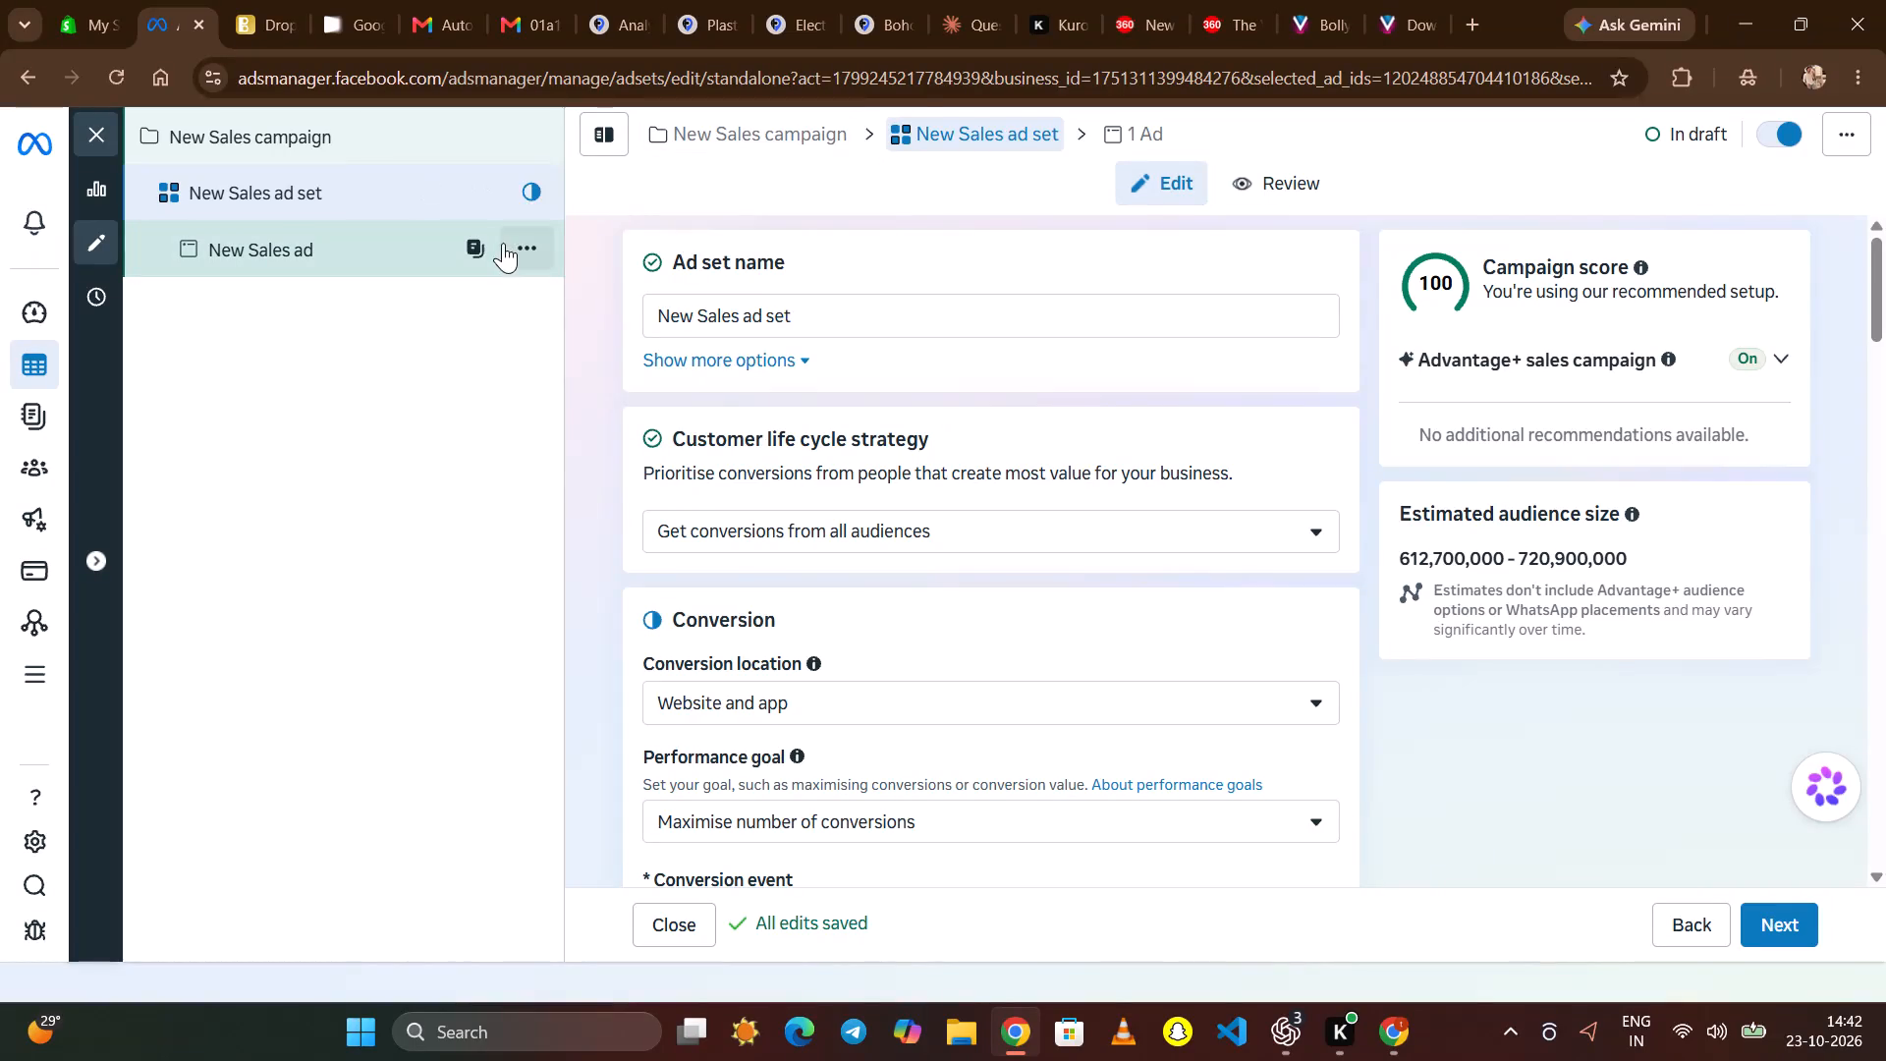
Open the New Sales ad's settings for editing.
{"action": "left_click", "coordinate": [405, 254]}
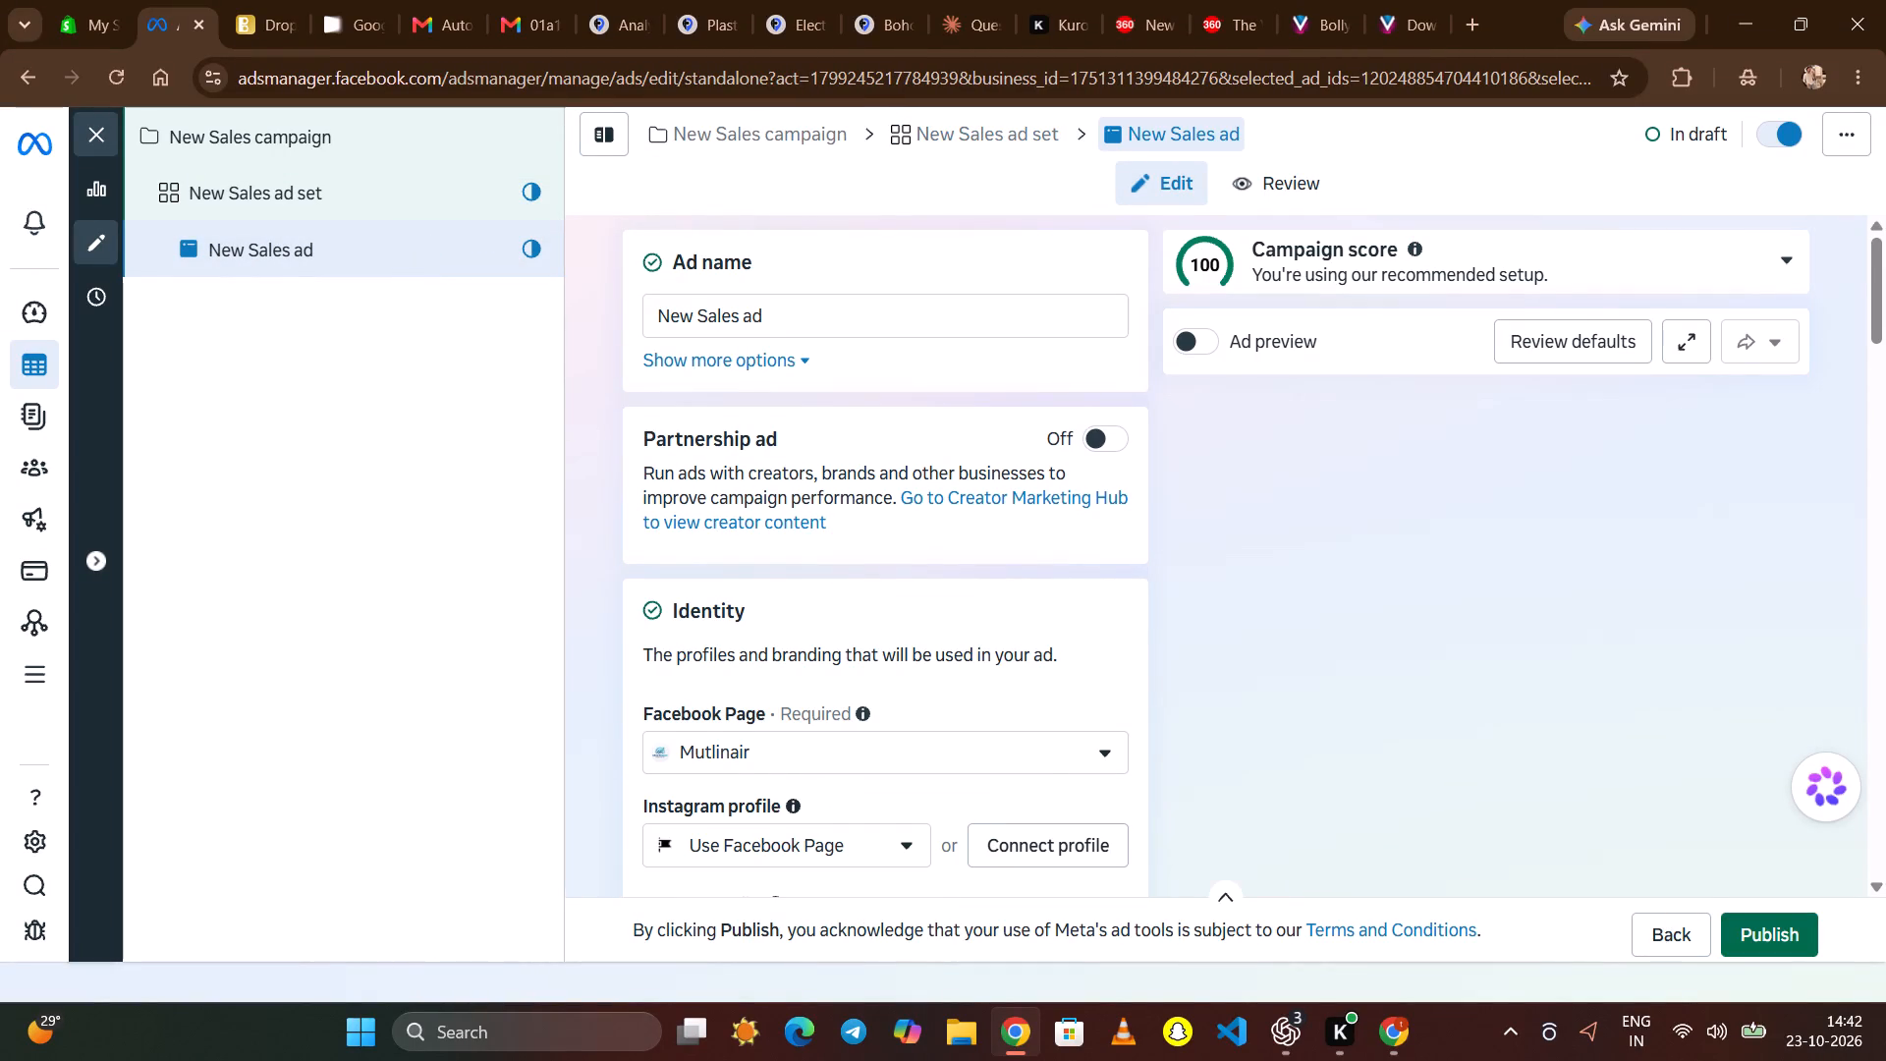
Look through the New Sales ad's settings, covering identity, ad setup, creative source, format and destination.
{"action": "scroll", "coordinate": [747, 501], "scroll_direction": "down", "scroll_amount": 4}
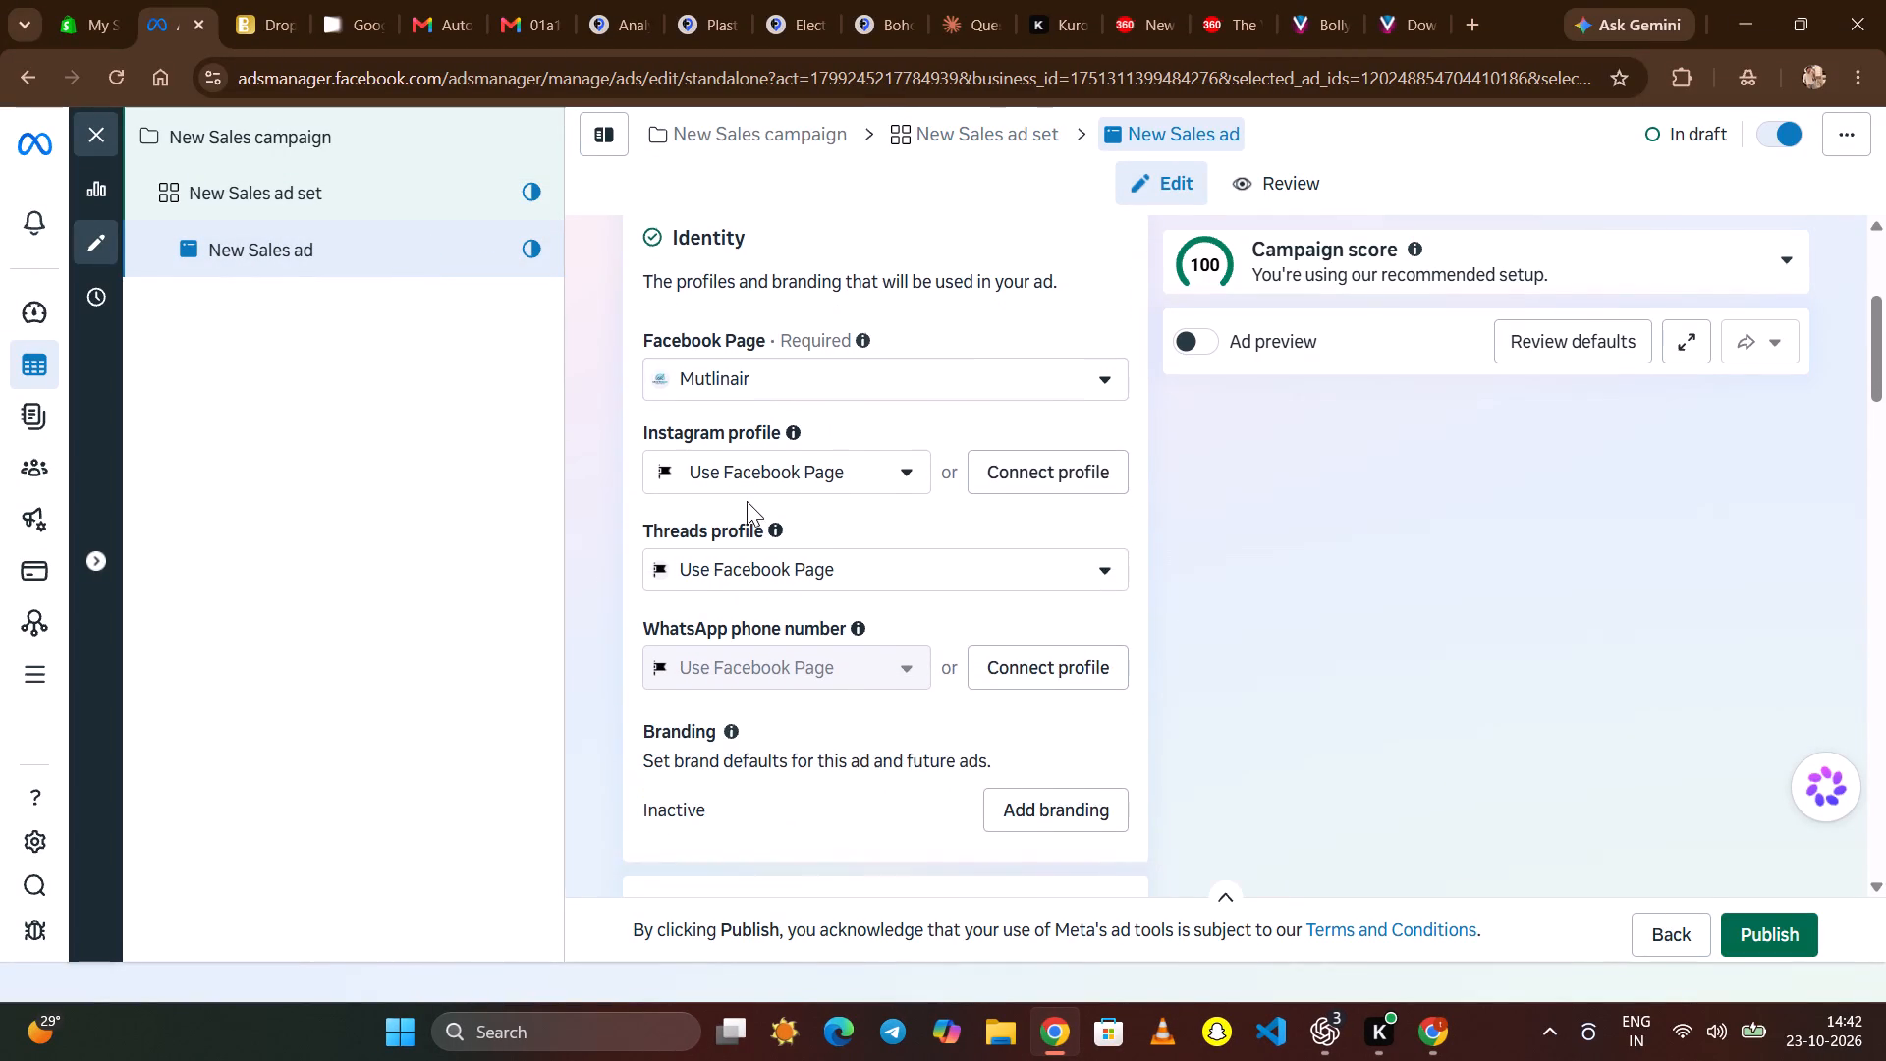
{"action": "scroll", "coordinate": [747, 501], "scroll_direction": "down", "scroll_amount": 3}
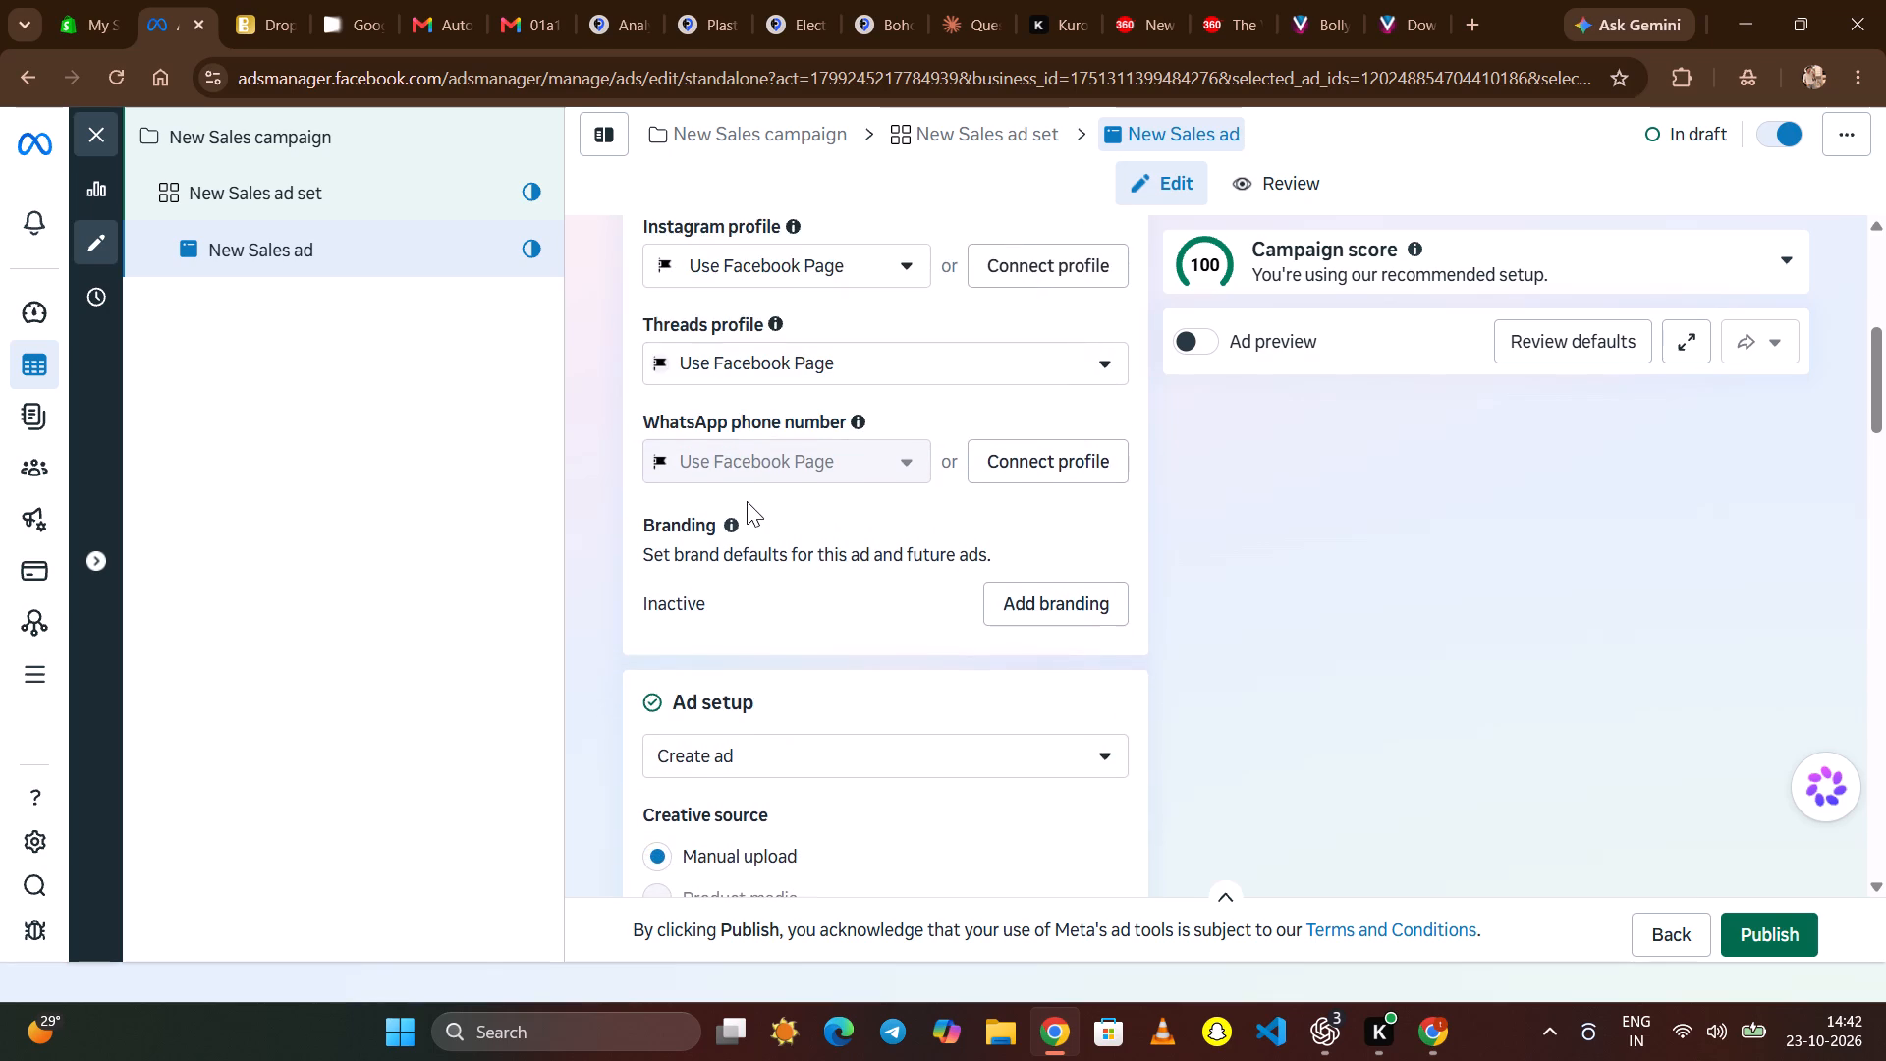
{"action": "scroll", "coordinate": [747, 501], "scroll_direction": "down", "scroll_amount": 2}
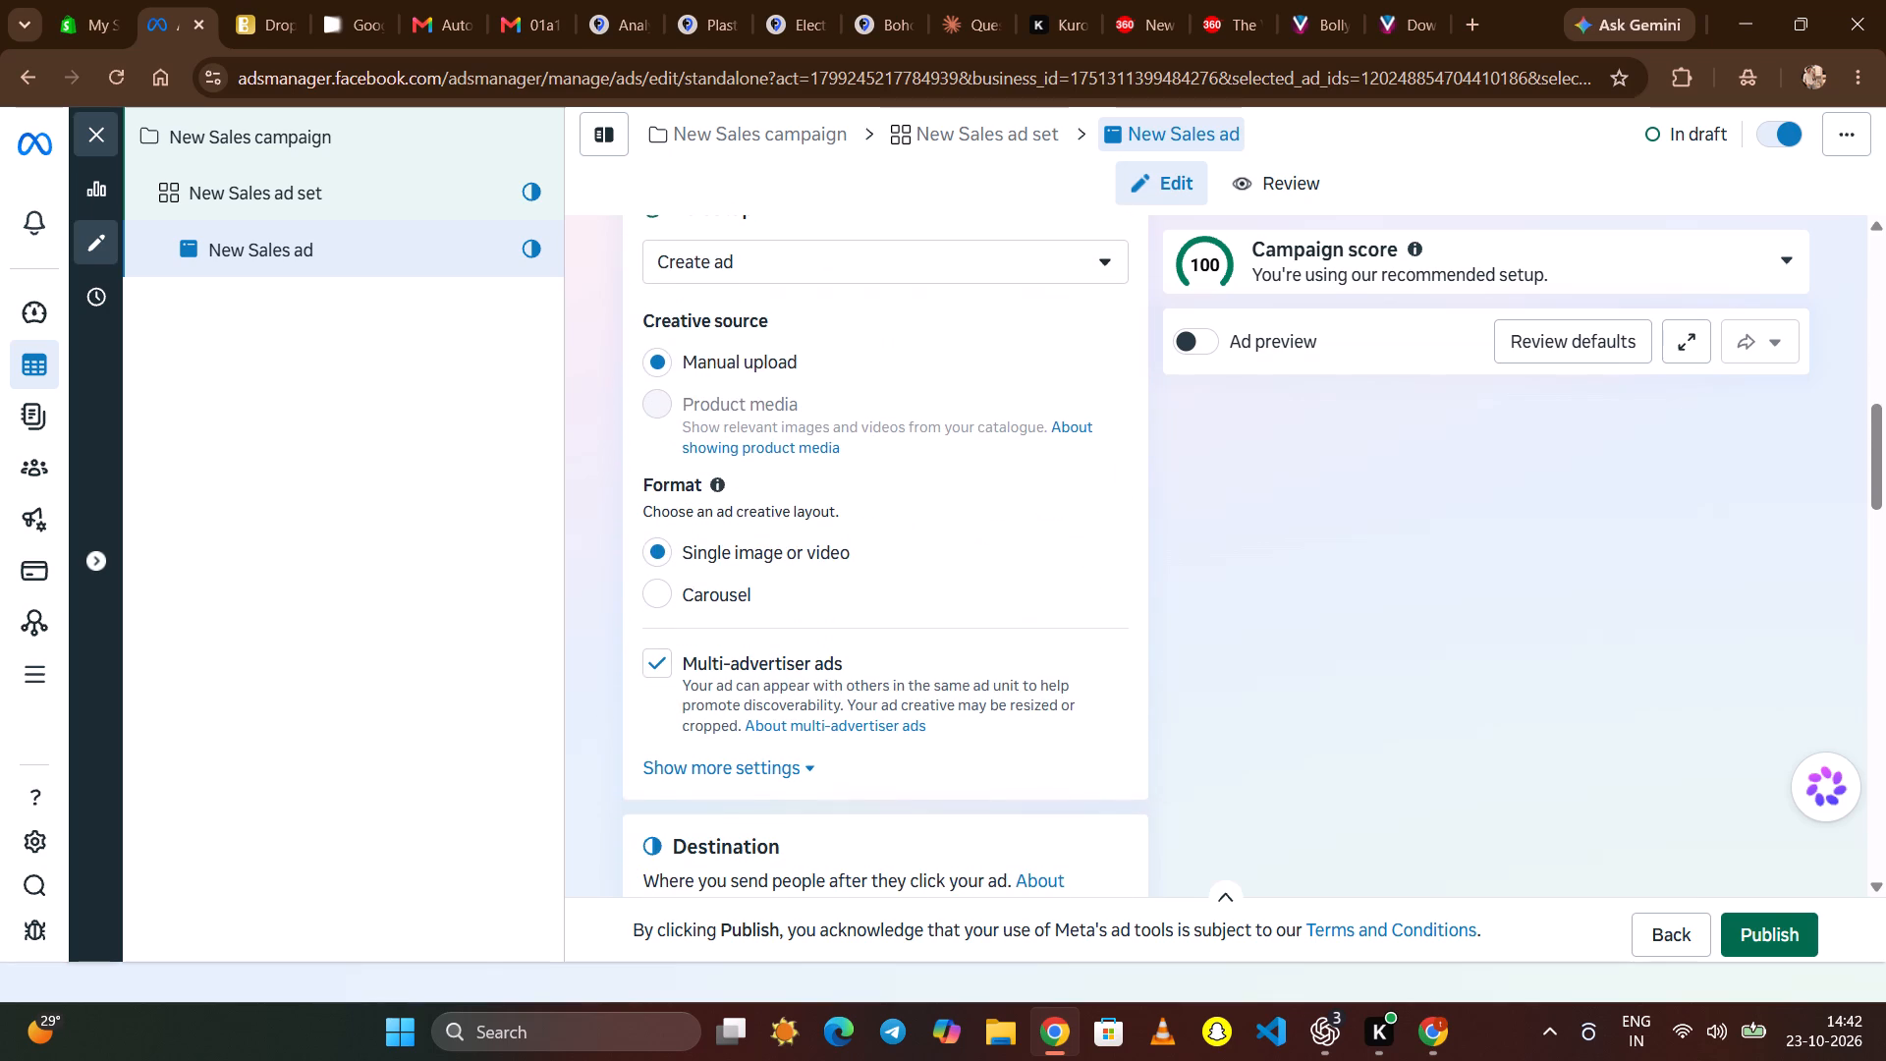
{"action": "scroll", "coordinate": [747, 501], "scroll_direction": "down", "scroll_amount": 6}
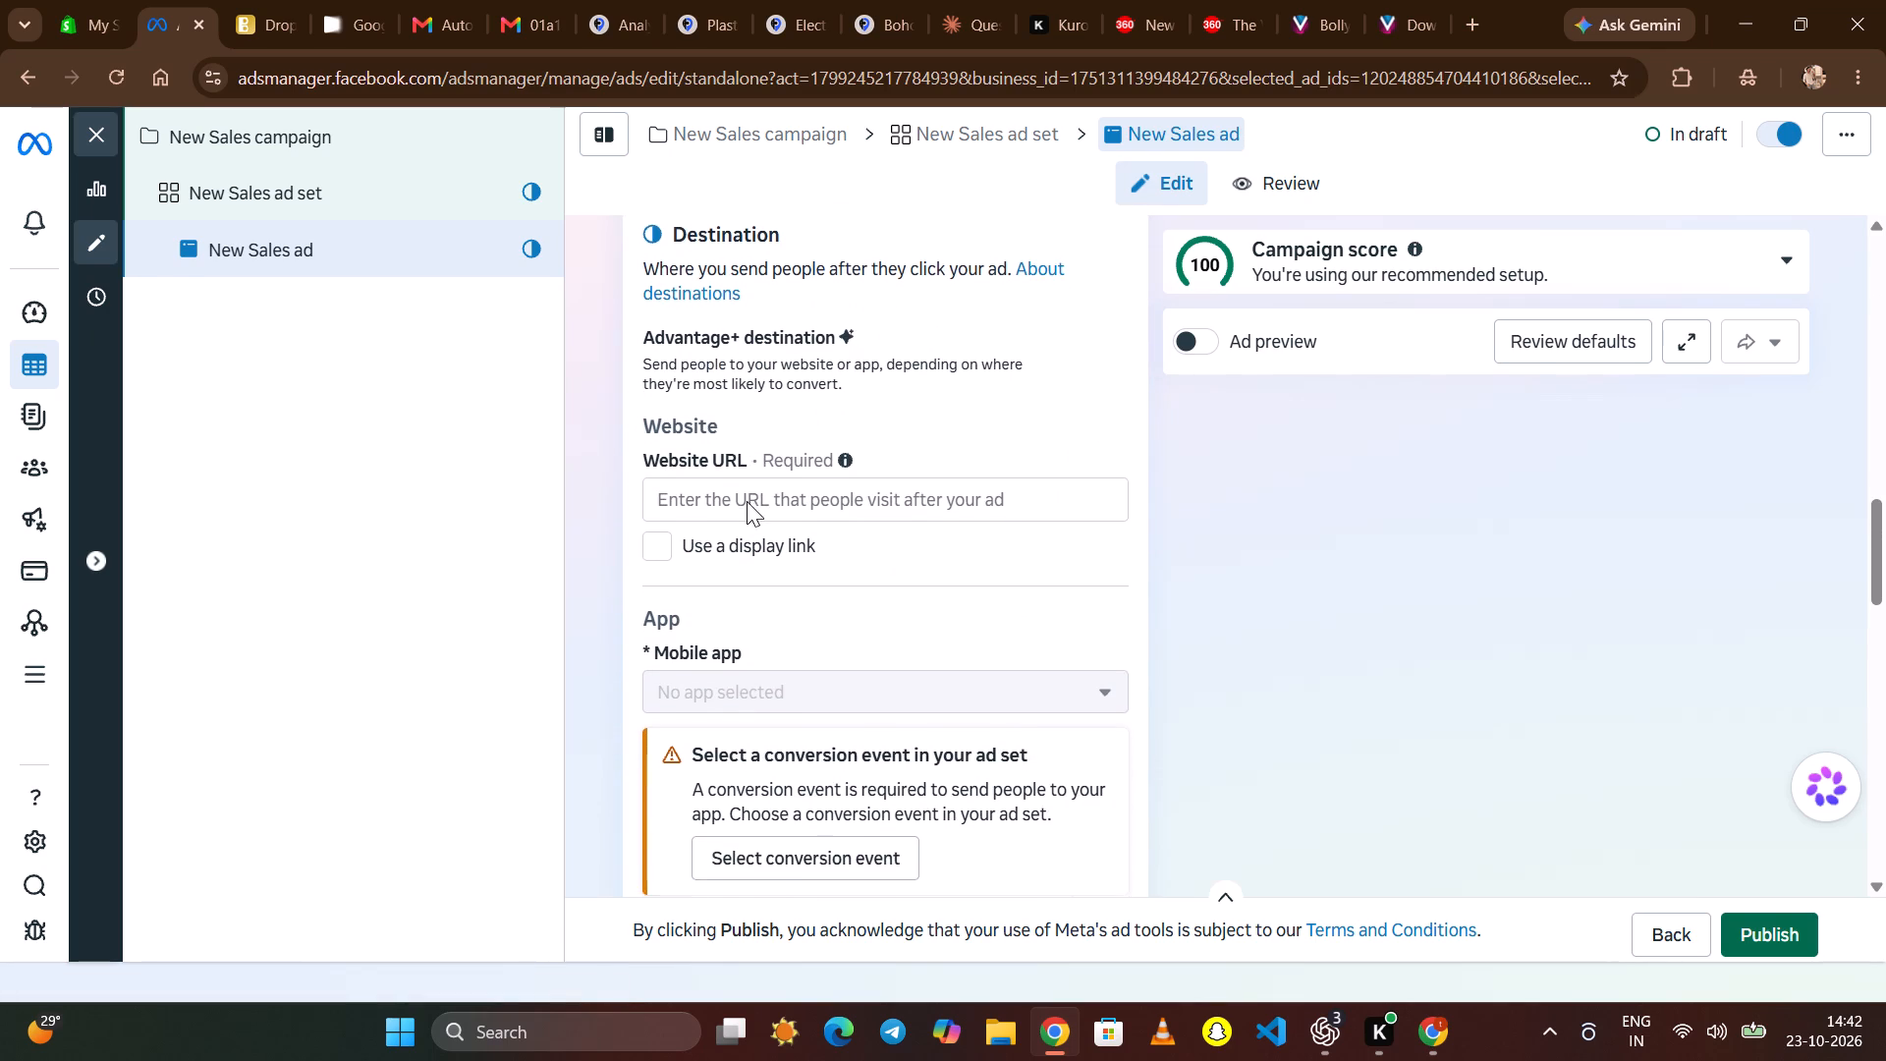
{"action": "scroll", "coordinate": [747, 501], "scroll_direction": "down", "scroll_amount": 1}
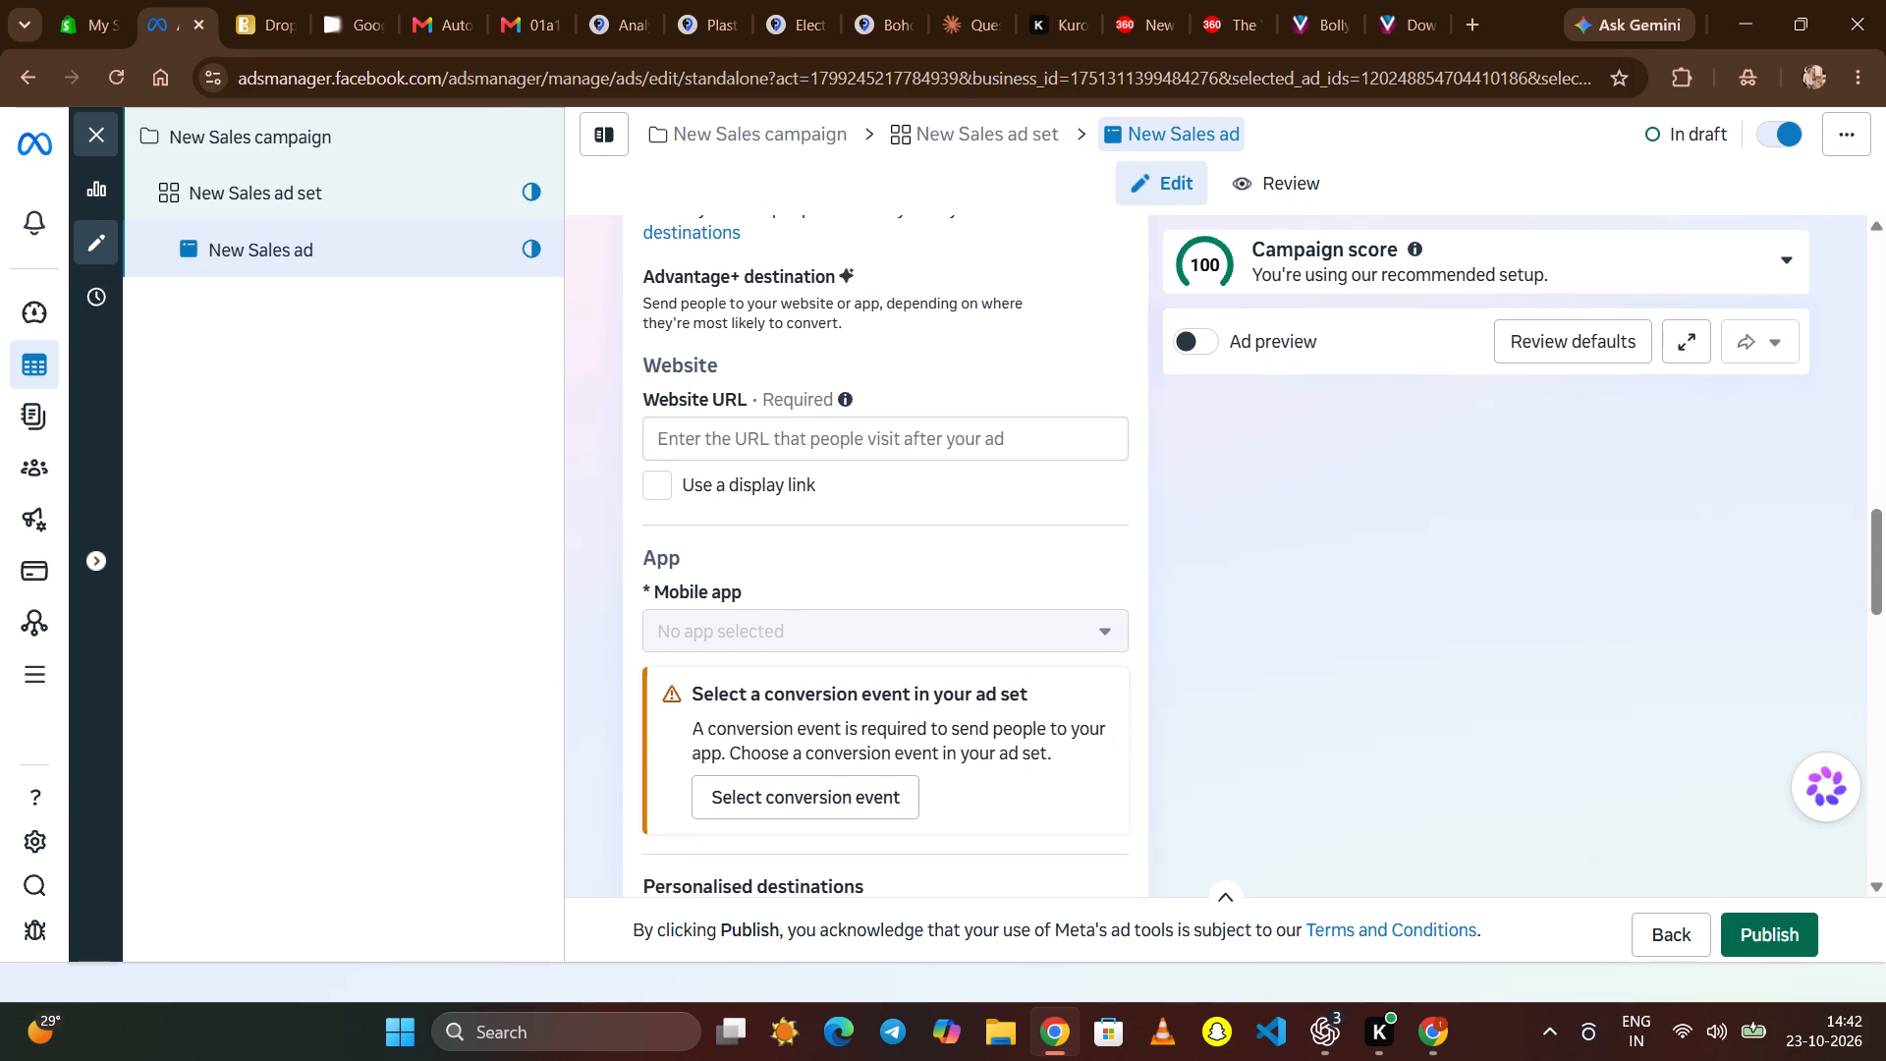
Set the New Sales ad's website URL to gharset-store.myshopify.com.
{"action": "left_click", "coordinate": [852, 433]}
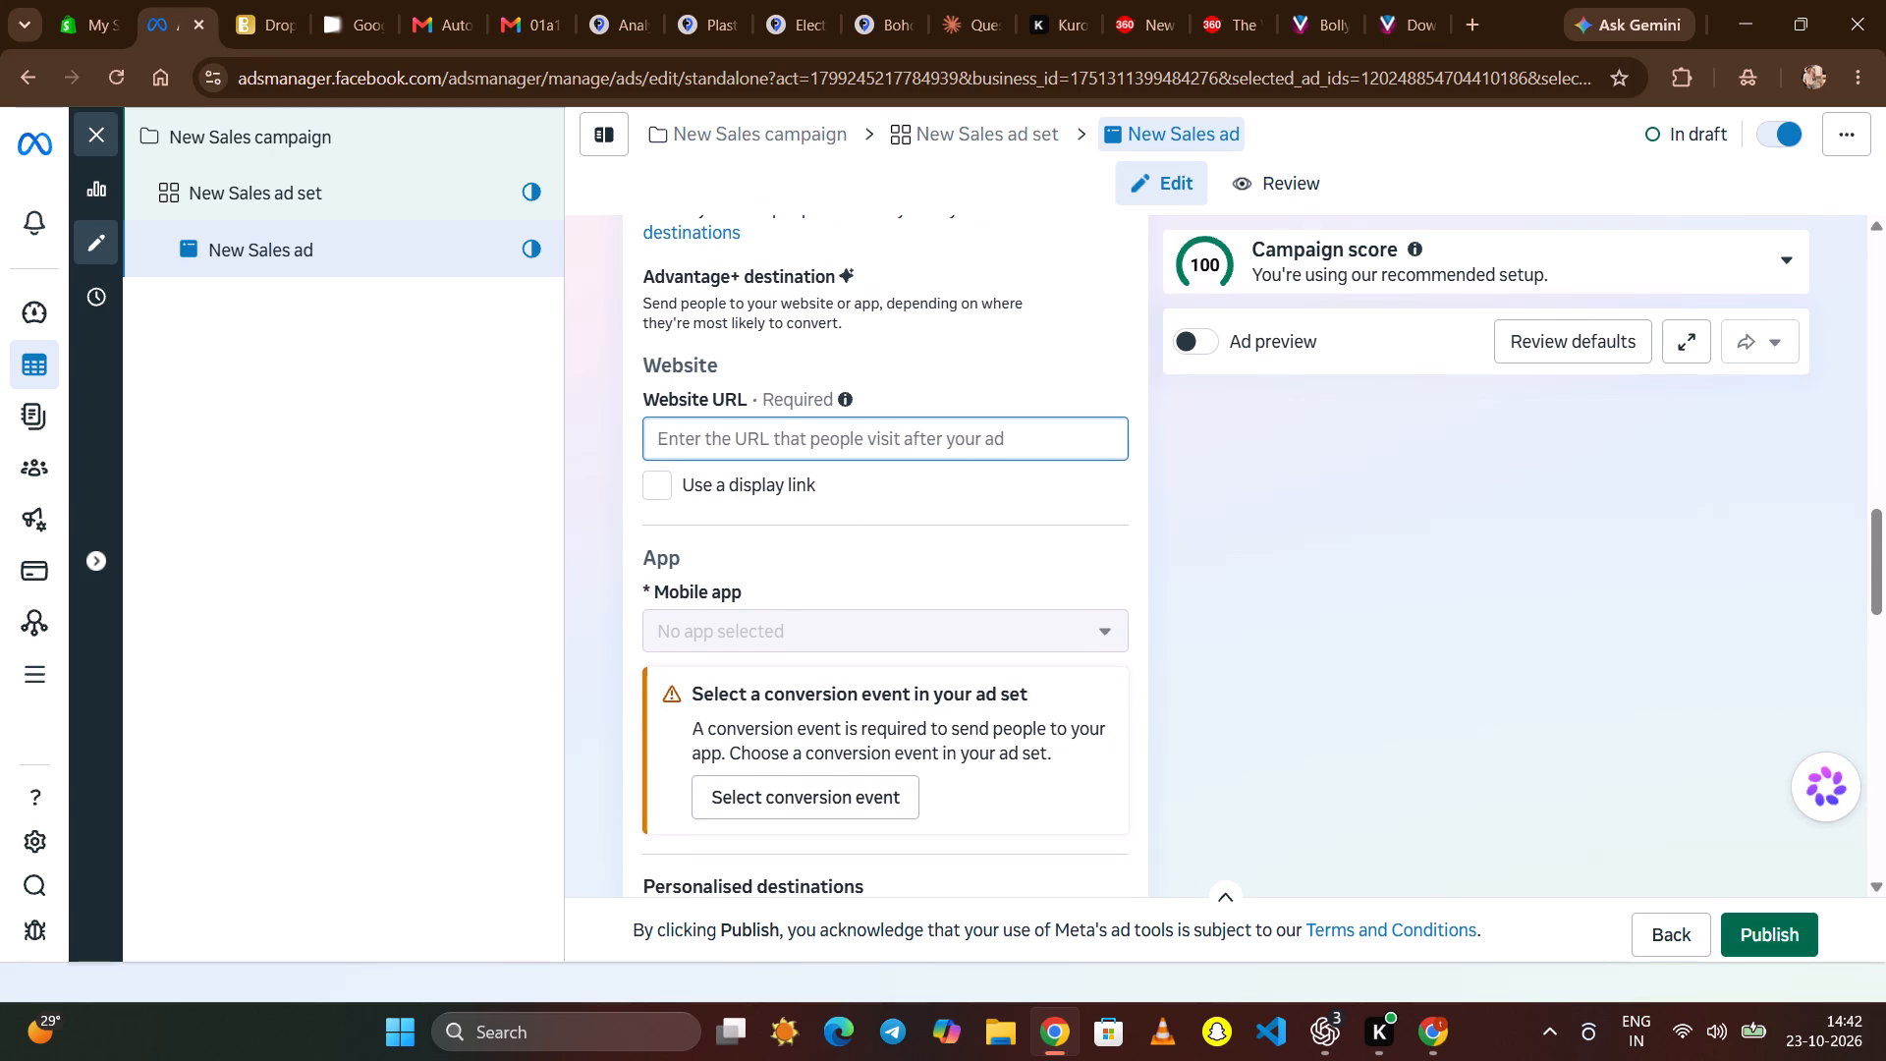
{"action": "type", "text": "ghar"}
{"action": "type", "text": "set"}
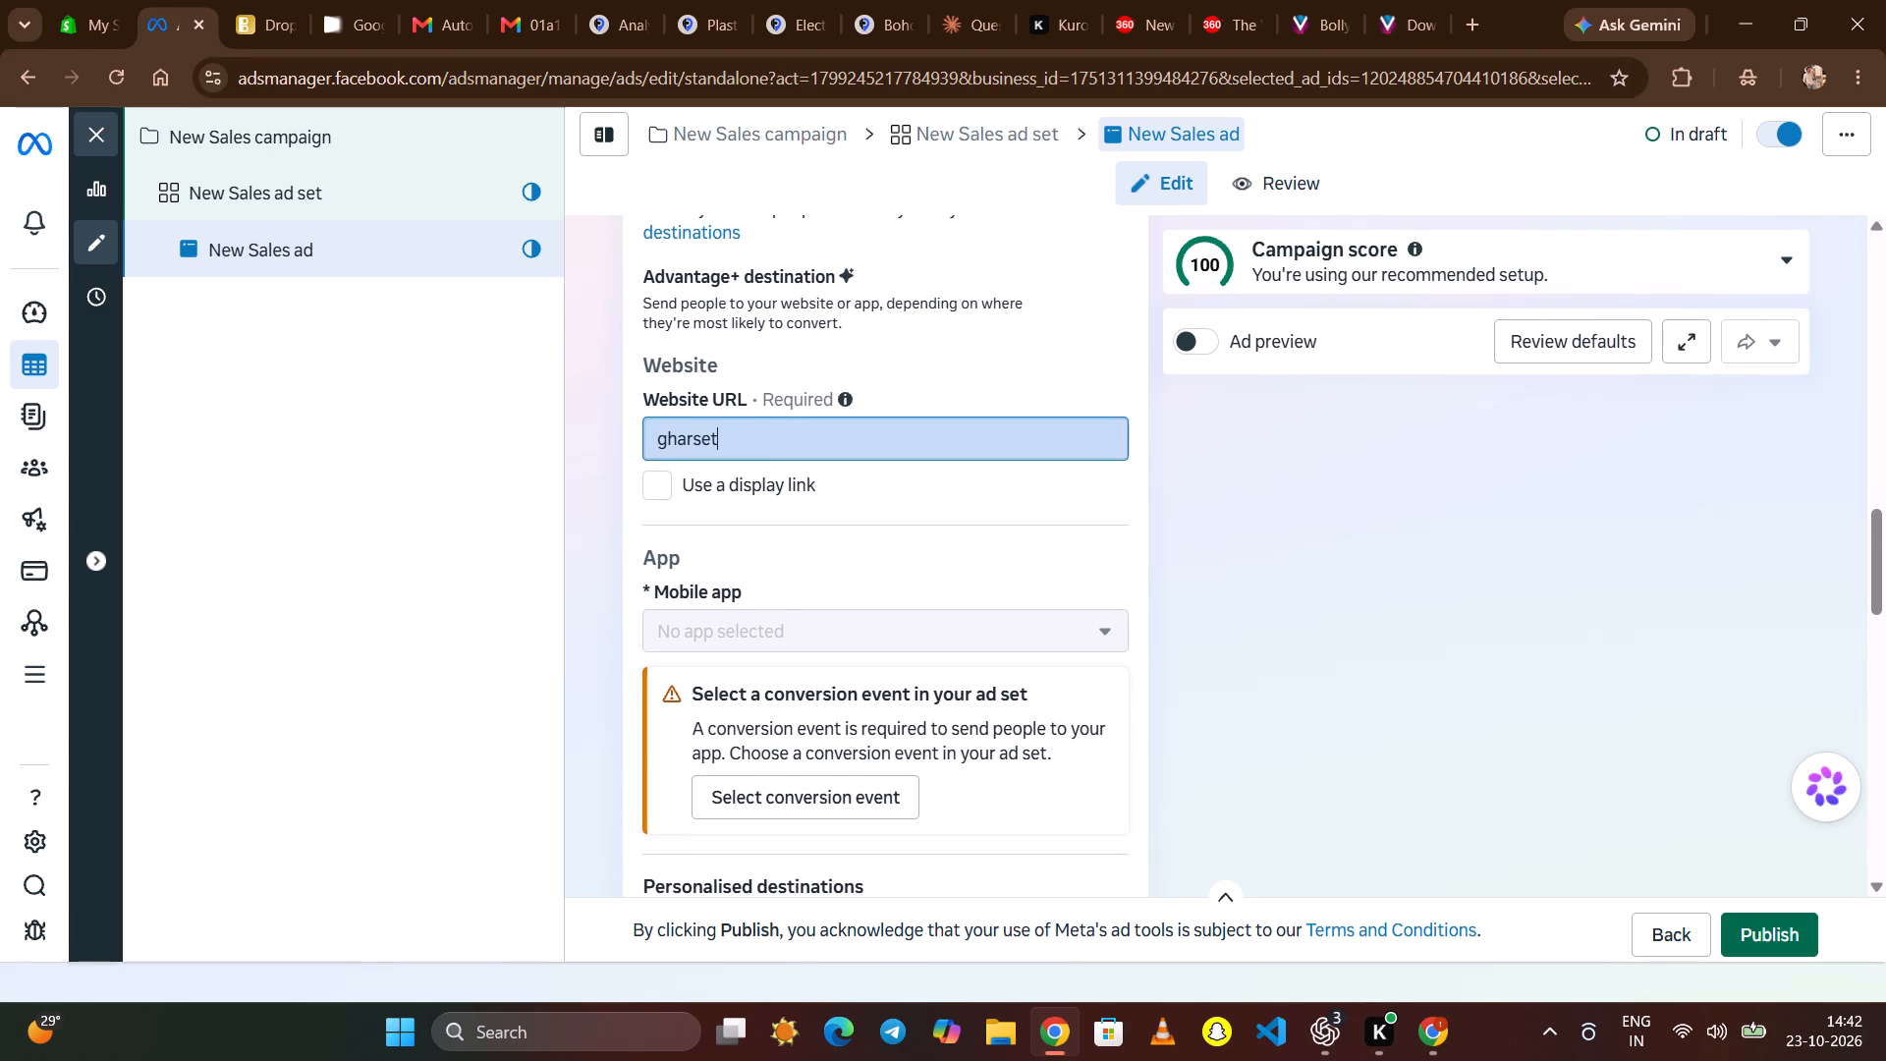
{"action": "key", "text": "minus"}
{"action": "type", "text": "store"}
{"action": "type", "text": ".my"}
{"action": "type", "text": "shopy"}
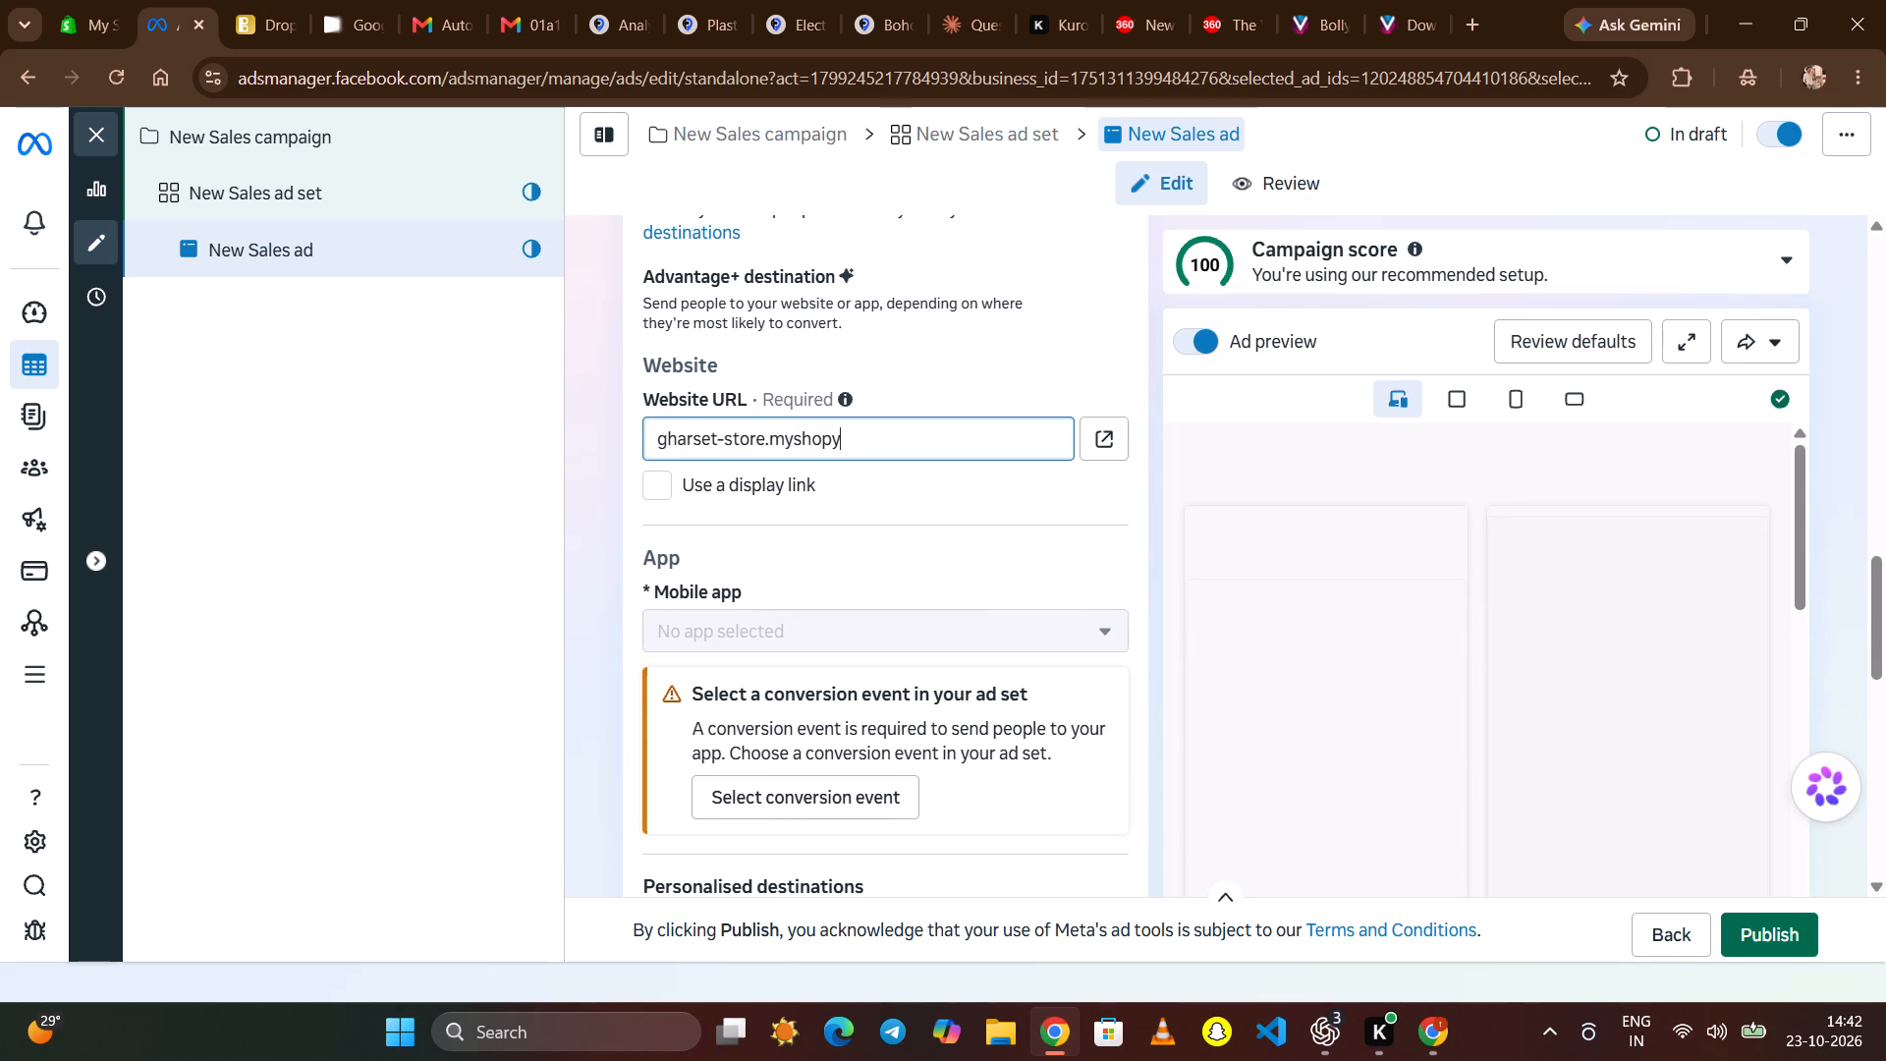
{"action": "key", "text": "BackSpace"}
{"action": "type", "text": "ify"}
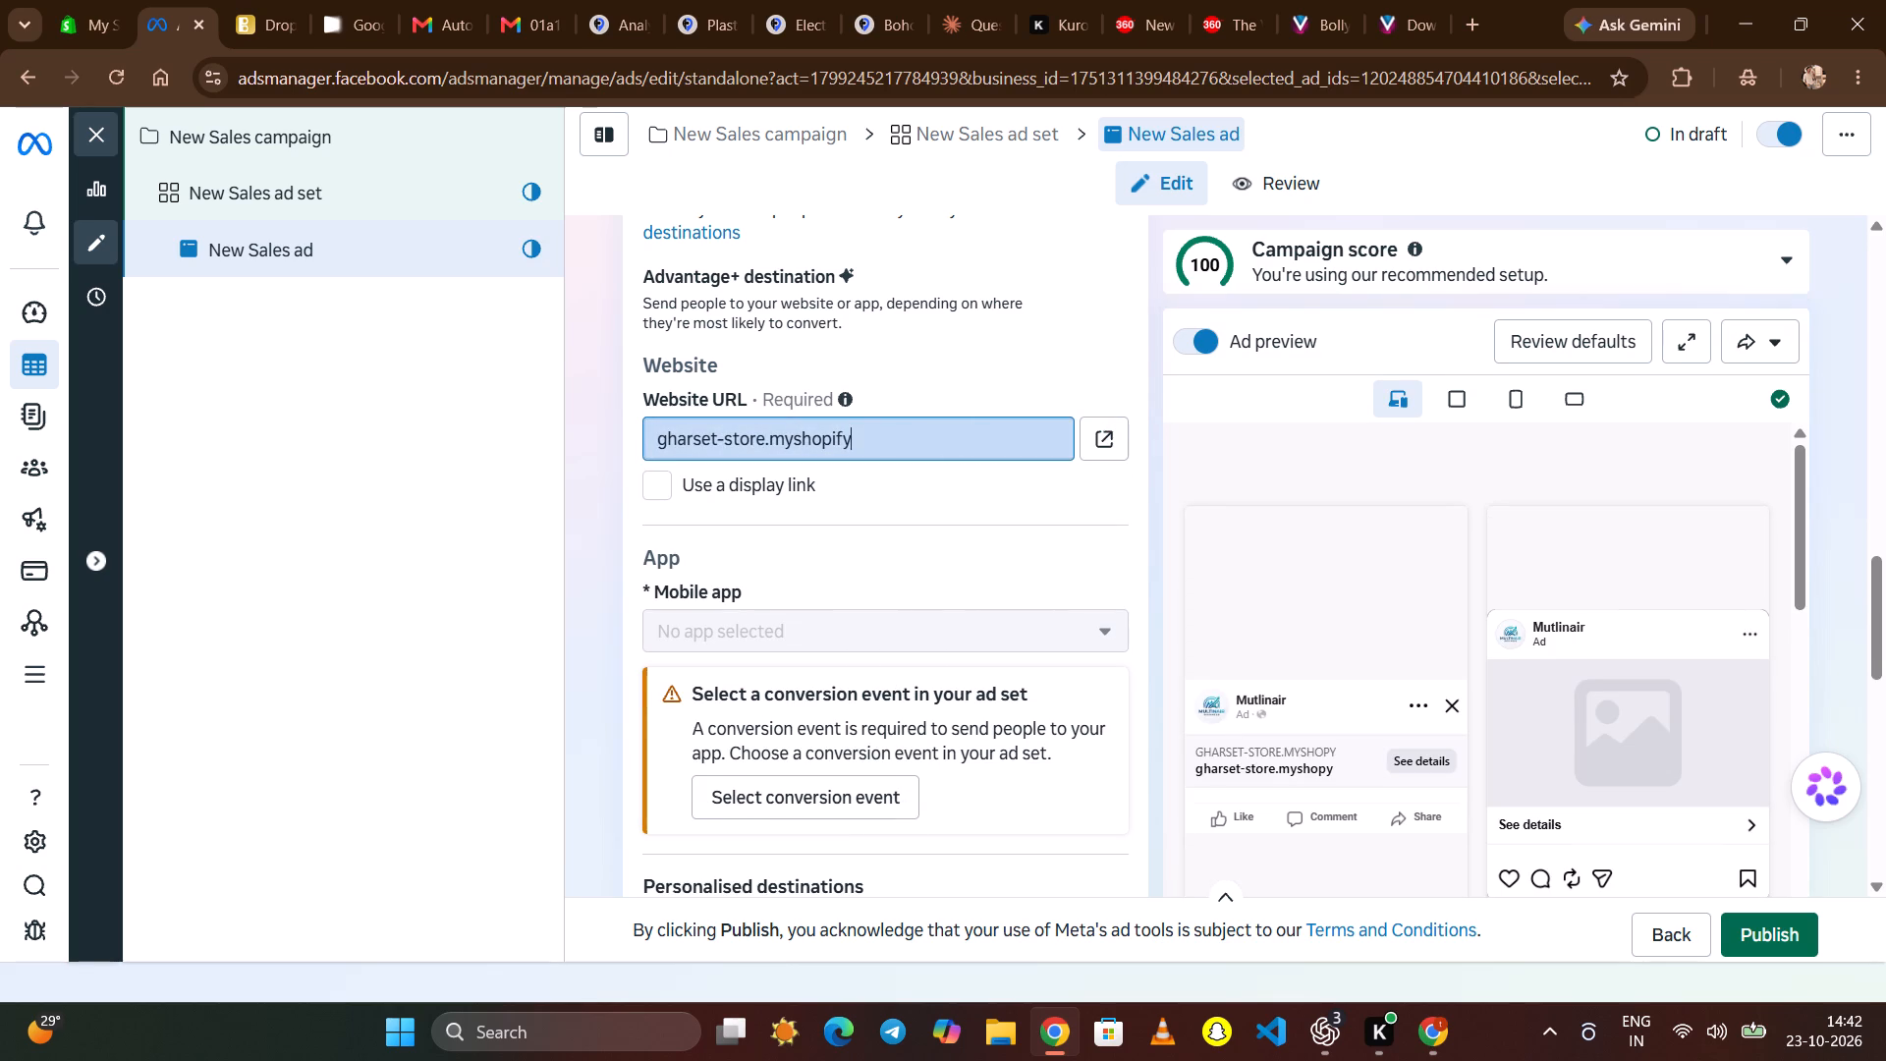
{"action": "type", "text": ".com"}
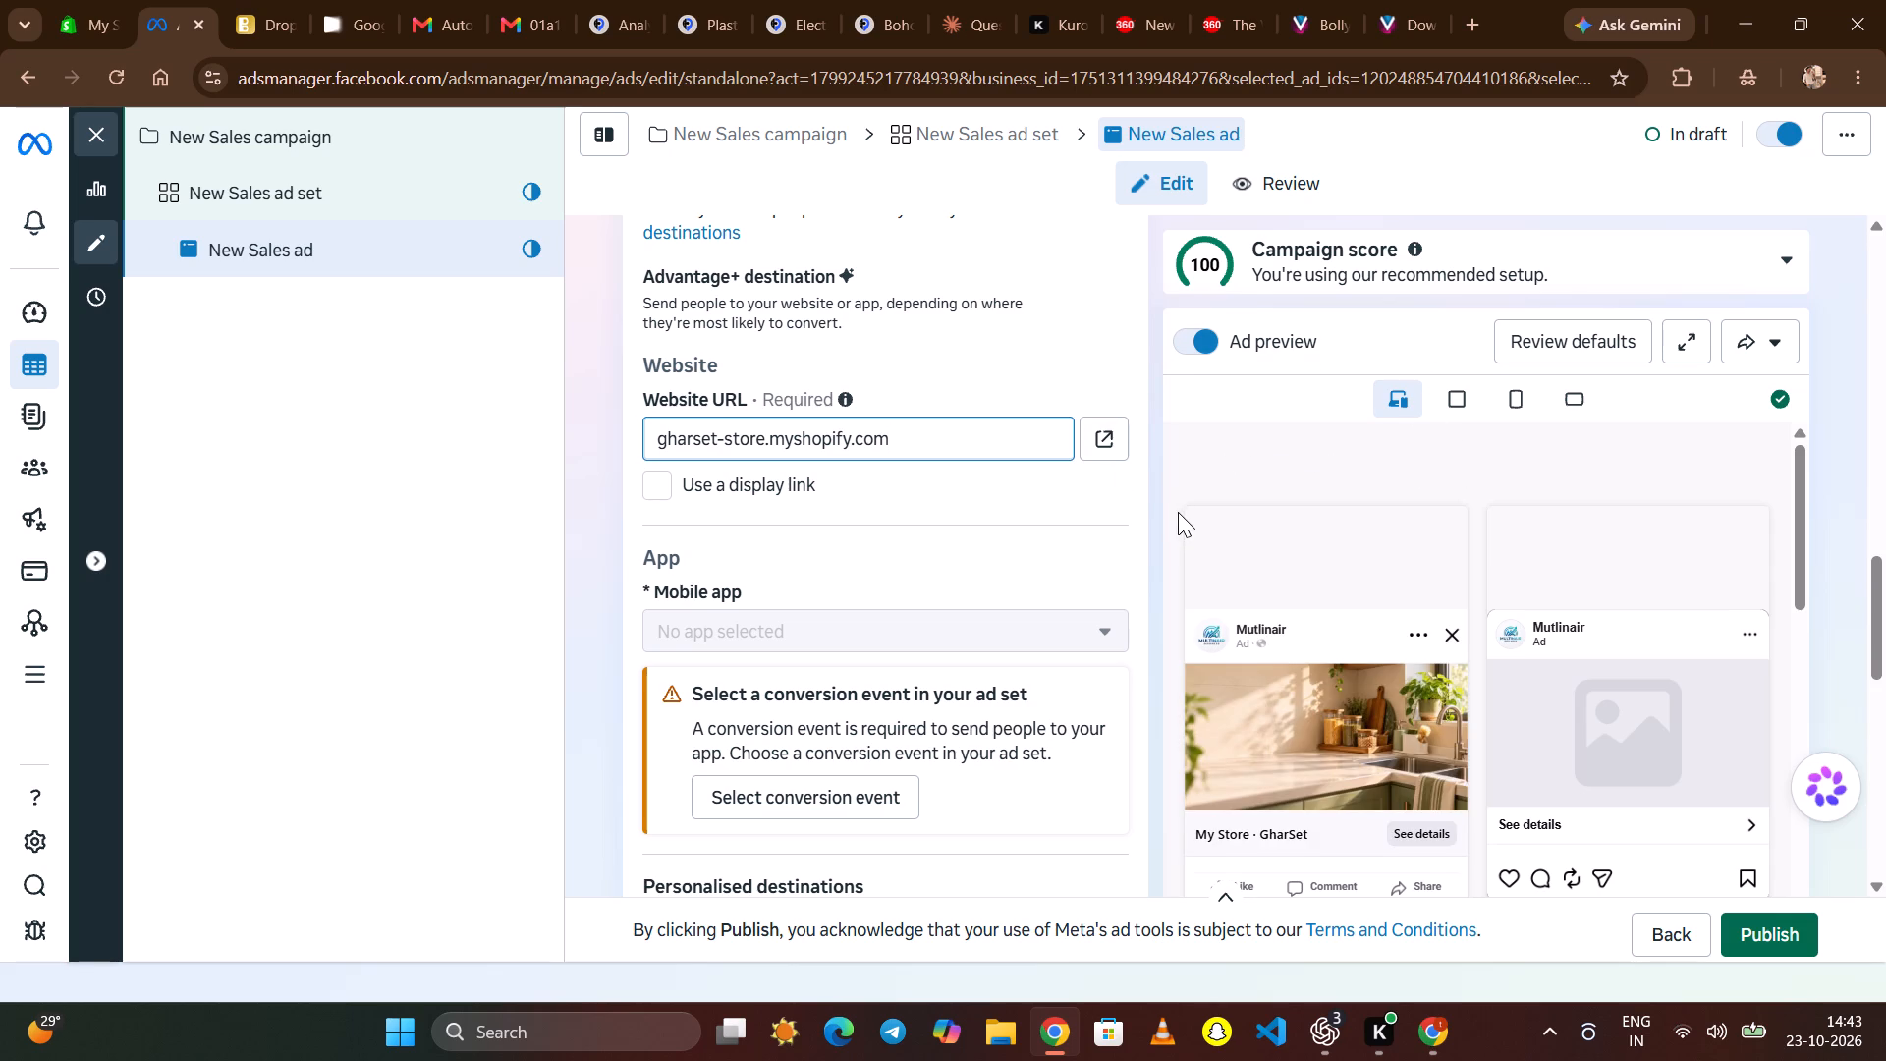
{"action": "scroll", "coordinate": [1178, 512], "scroll_direction": "down", "scroll_amount": 1}
{"action": "scroll", "coordinate": [1054, 648], "scroll_direction": "down", "scroll_amount": 1}
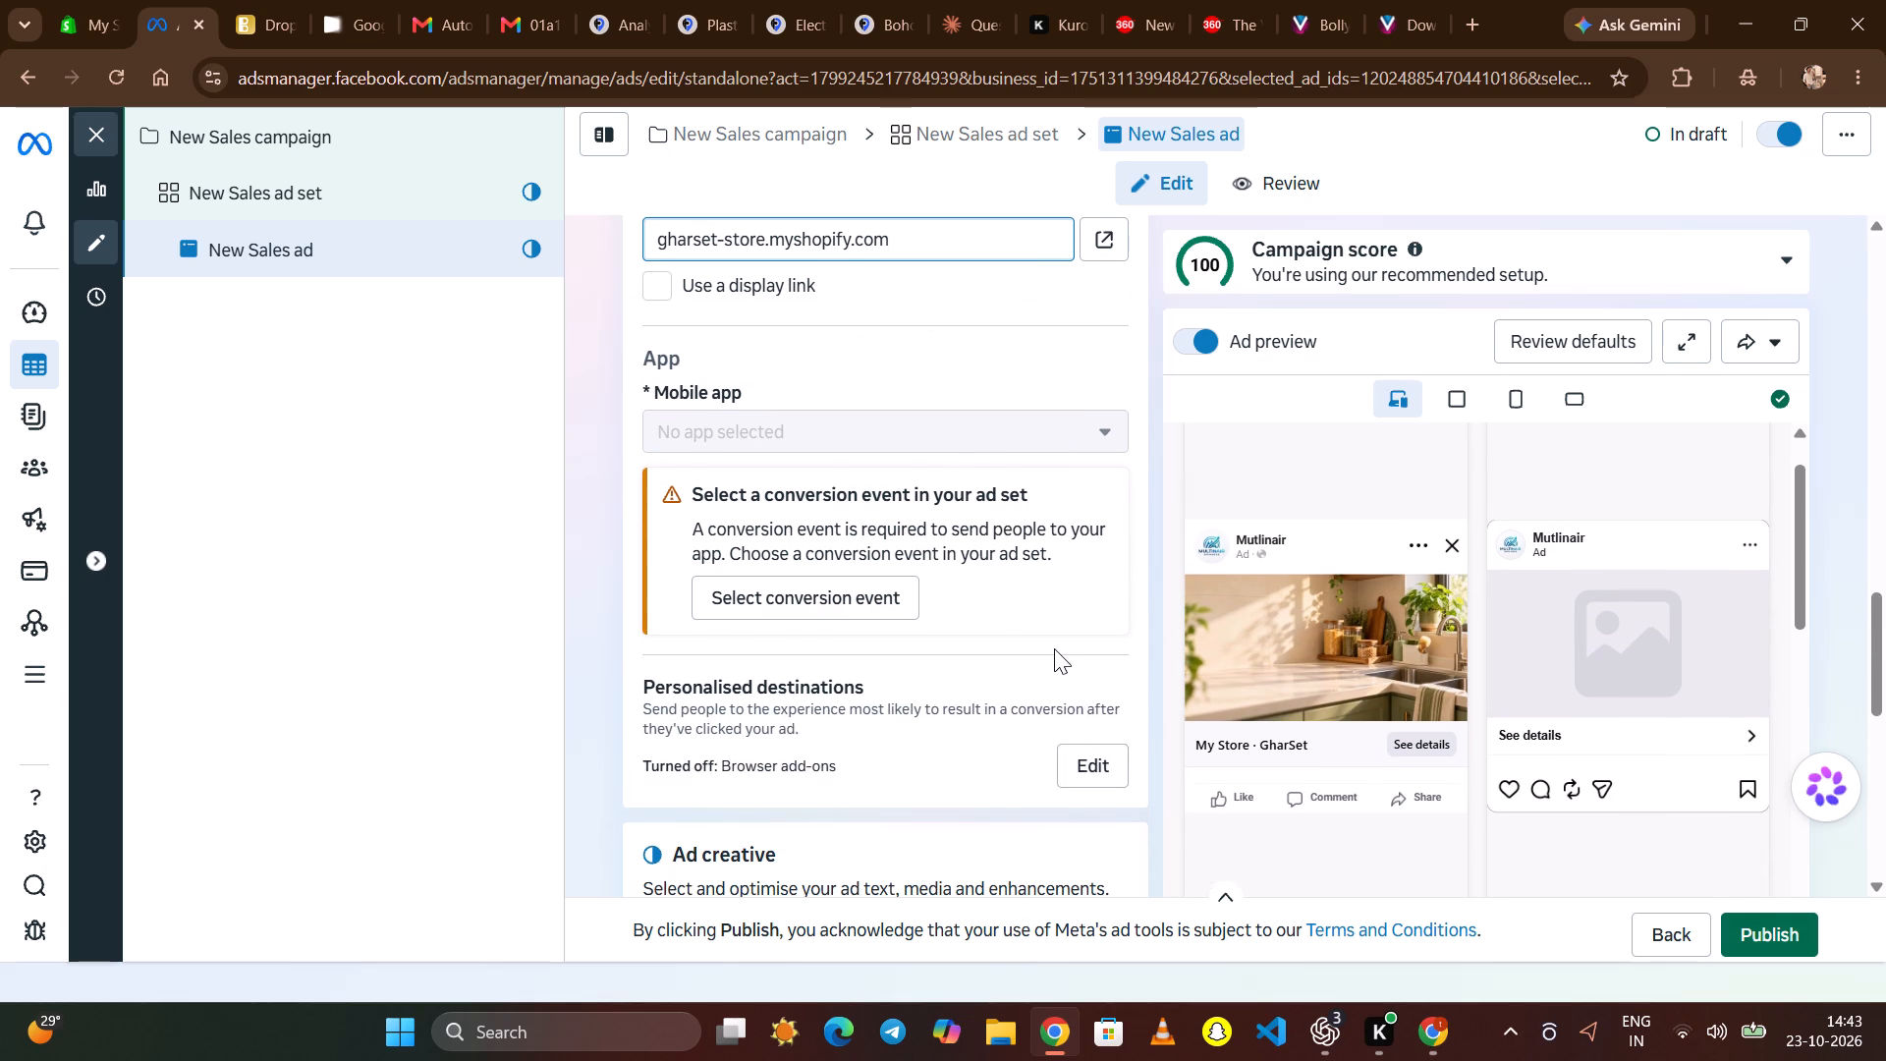
{"action": "scroll", "coordinate": [1054, 648], "scroll_direction": "down", "scroll_amount": 1}
{"action": "scroll", "coordinate": [1421, 701], "scroll_direction": "up", "scroll_amount": 1}
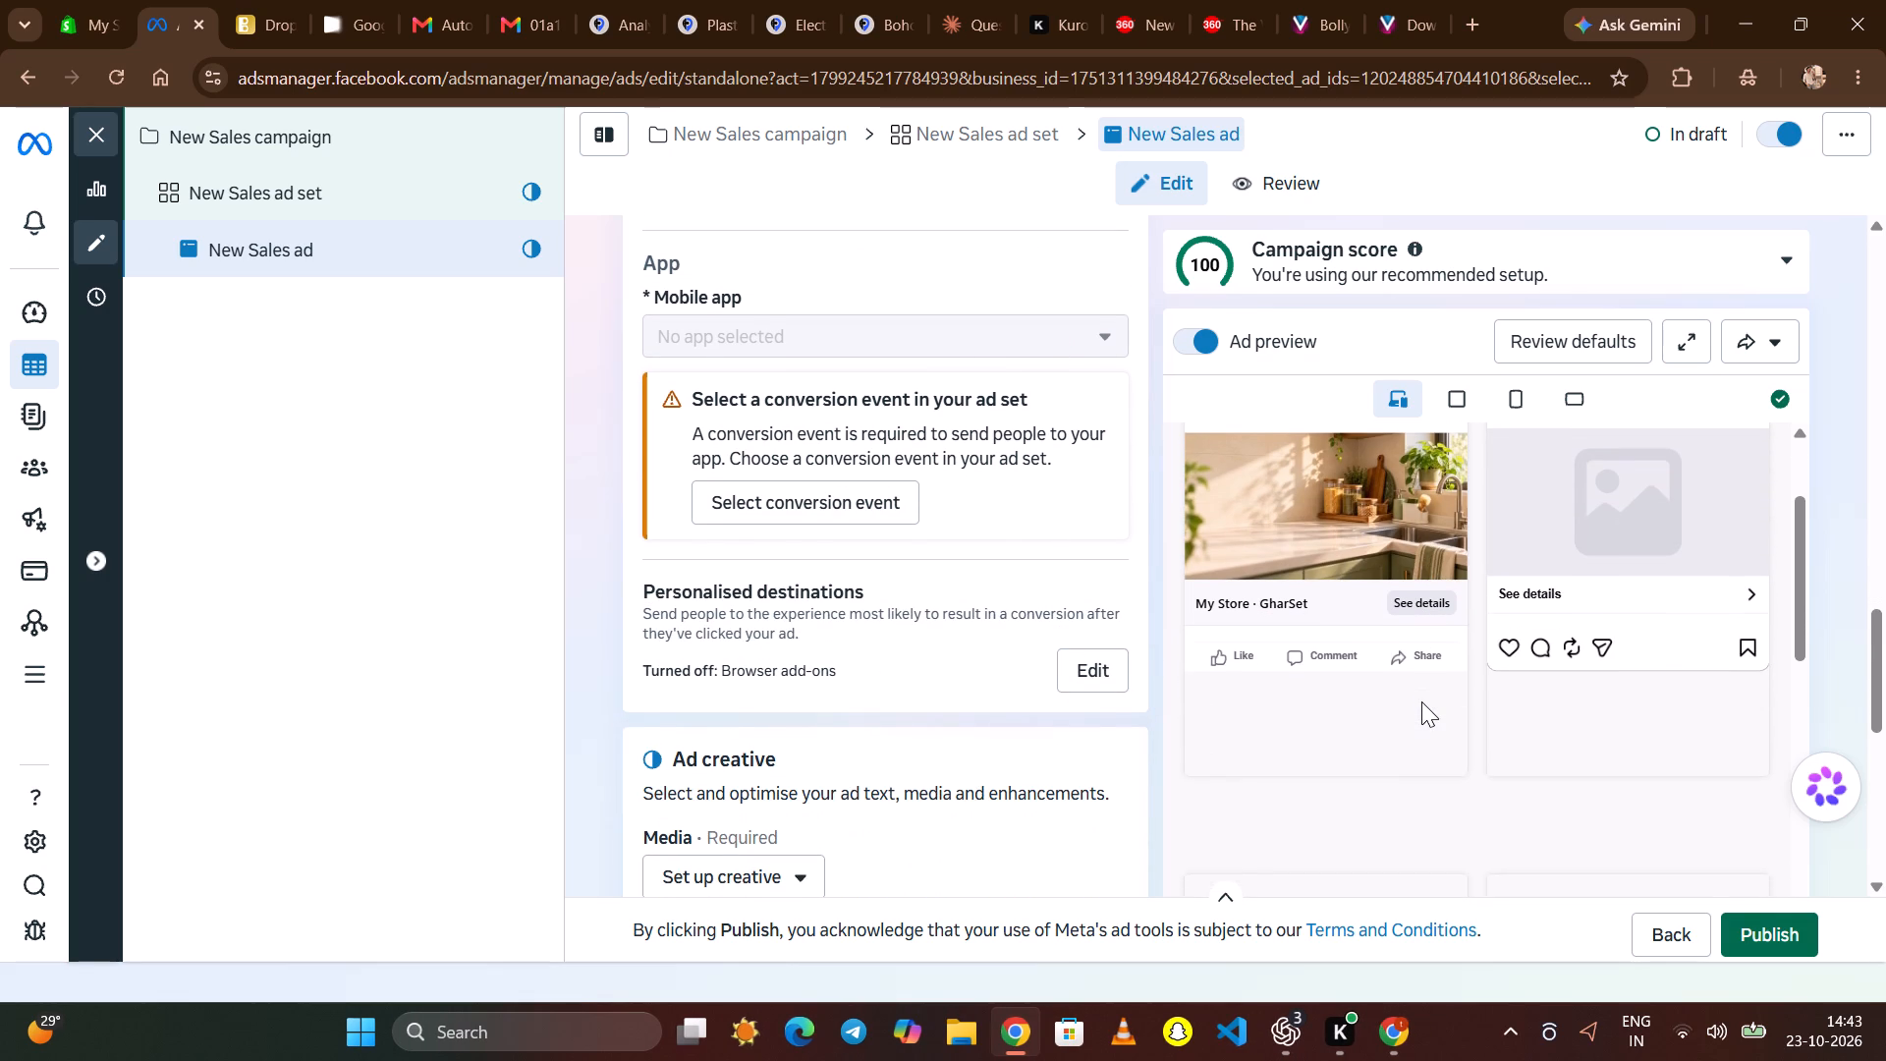